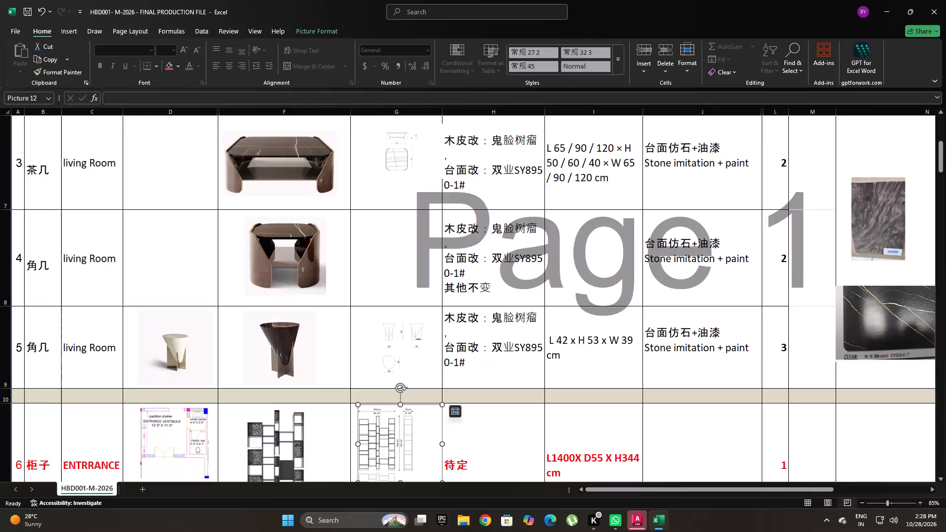
# Change the length in the size cell of item 6, the entrance cabinet, to L1600.
pyautogui.scroll(1, 502, 424)
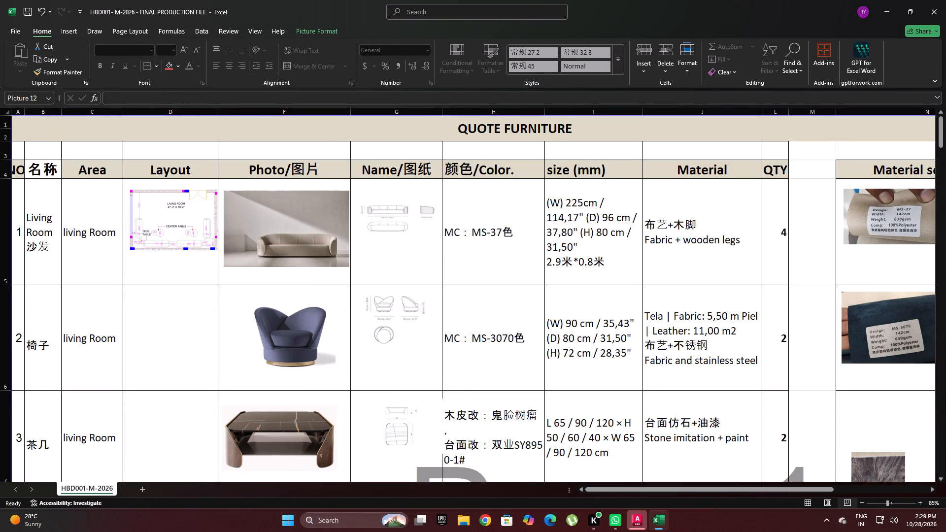
pyautogui.scroll(-1, 390, 410)
pyautogui.scroll(1, 390, 408)
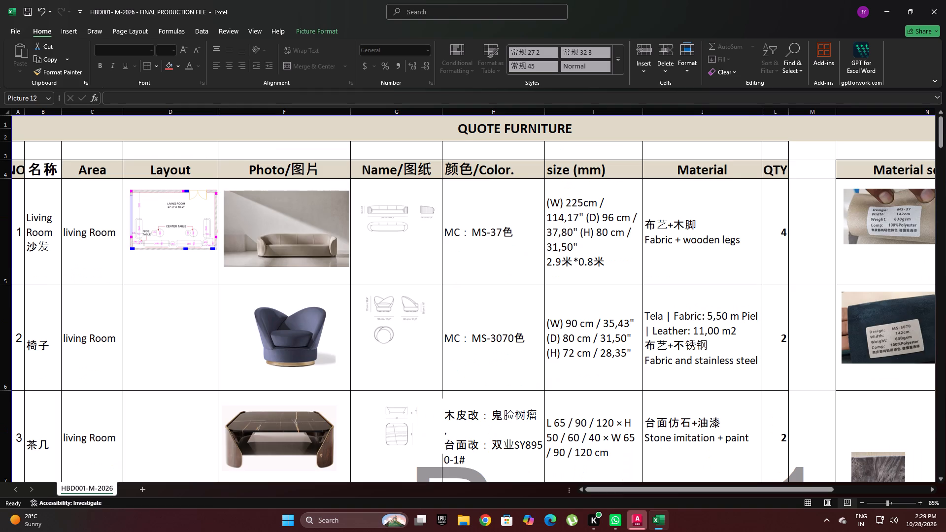
pyautogui.moveTo(942, 147); pyautogui.dragTo(944, 162)
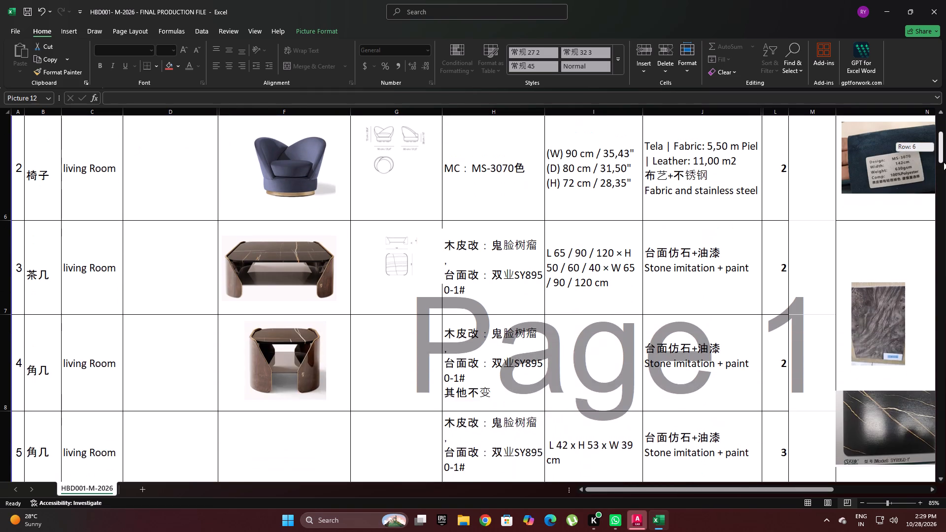
pyautogui.moveTo(944, 162); pyautogui.dragTo(945, 178)
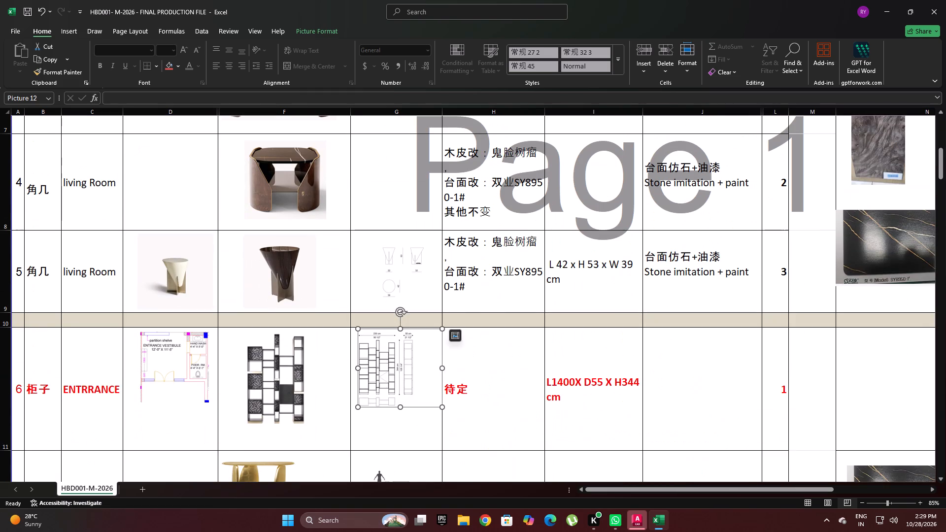
pyautogui.doubleClick(573, 387)
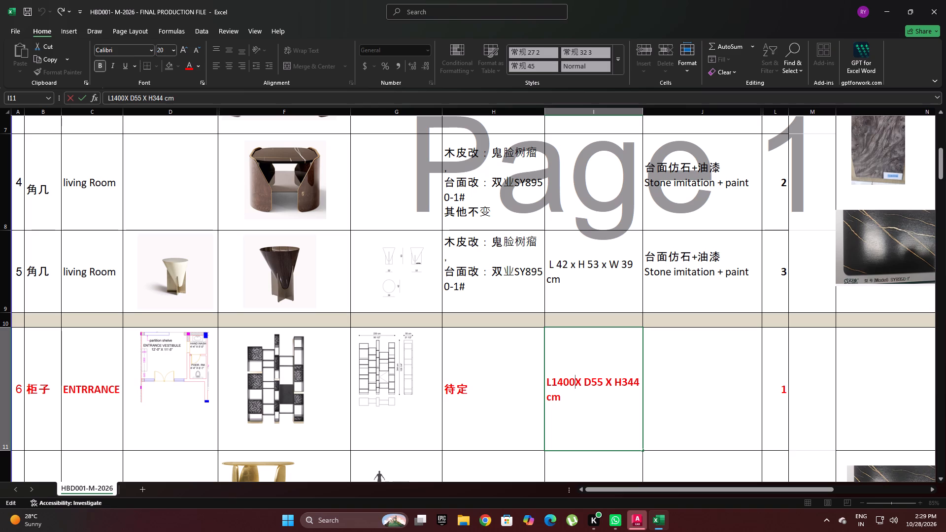
pyautogui.click(561, 381)
pyautogui.press('BackSpace')
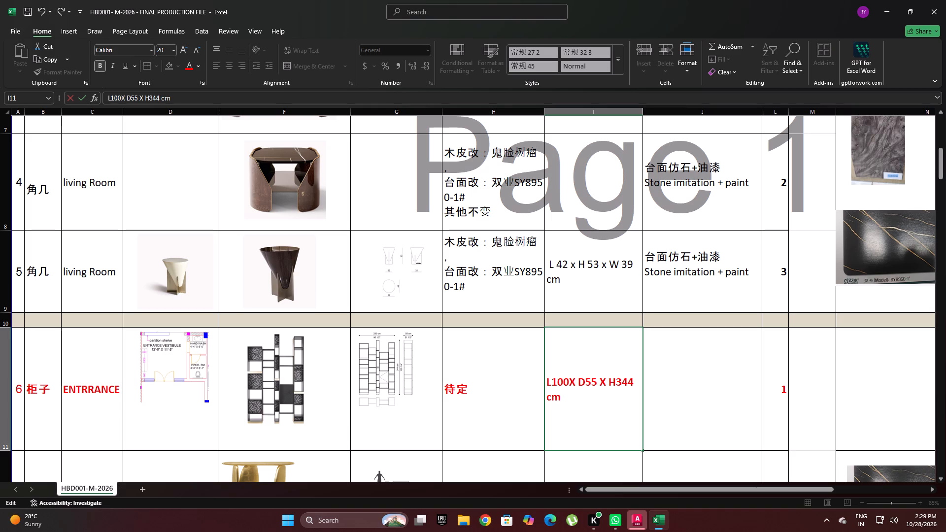
pyautogui.press('6')
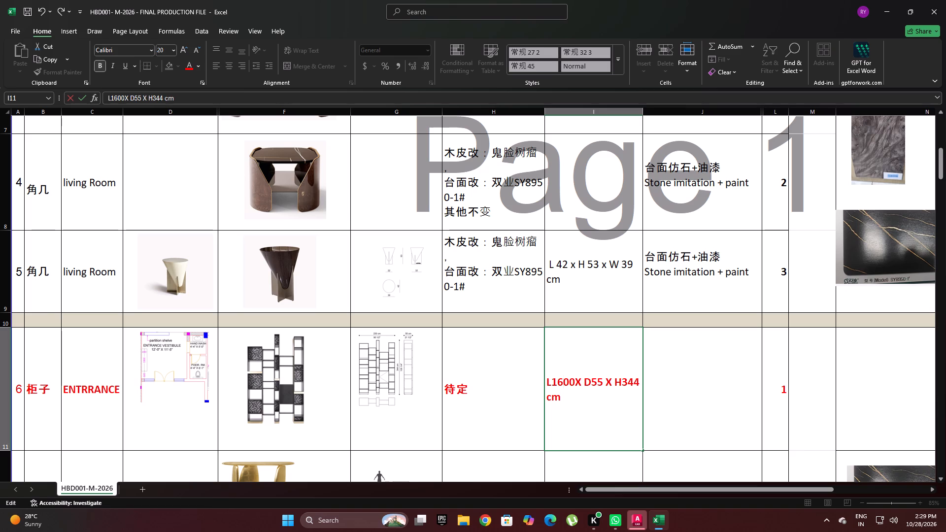
# Place the text cursor within the height value of the entrance cabinet's size for editing.
pyautogui.click(578, 399)
pyautogui.click(626, 384)
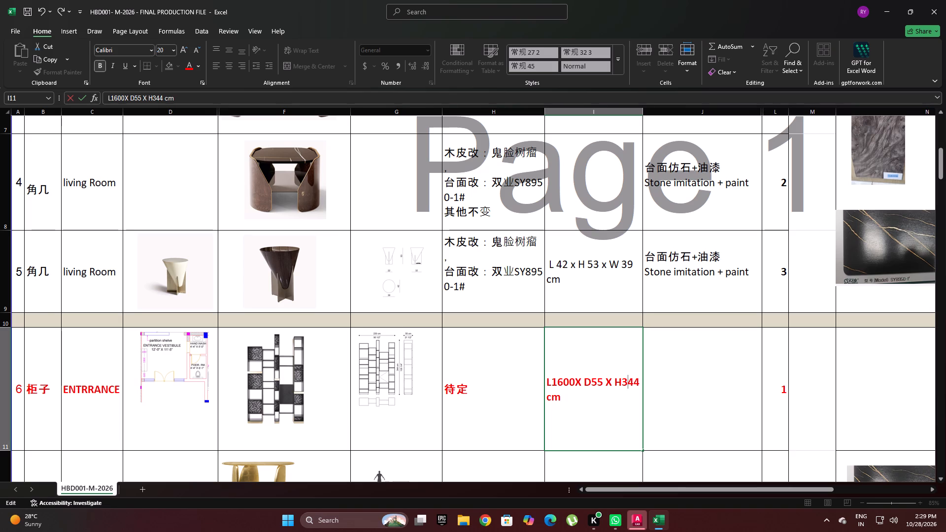
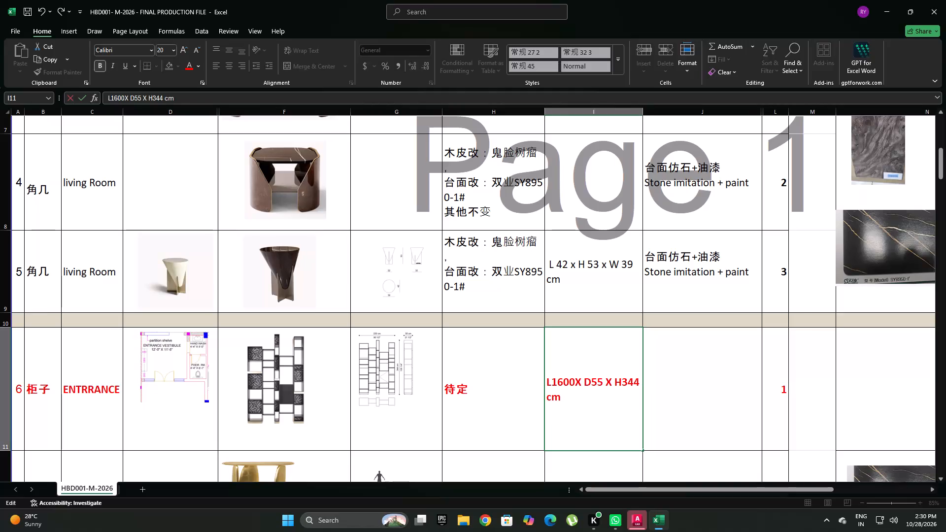
# Set the height in the entrance cabinet's size to H2750.
pyautogui.press('BackSpace')
pyautogui.press('BackSpace')
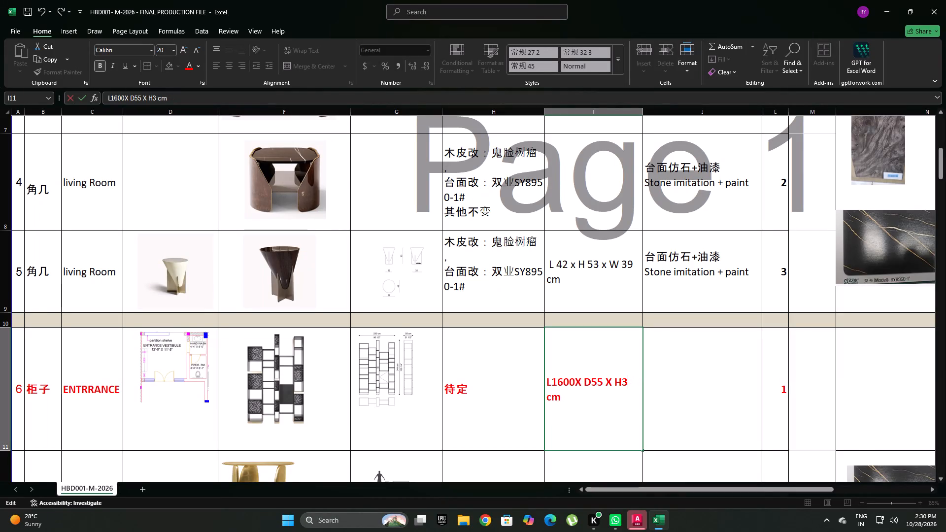
pyautogui.press('BackSpace')
pyautogui.press('2')
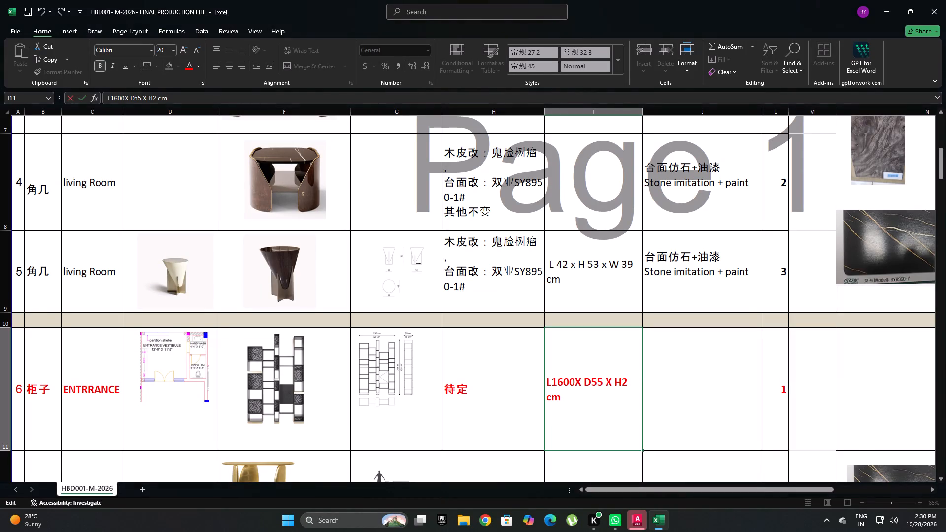
pyautogui.press('7')
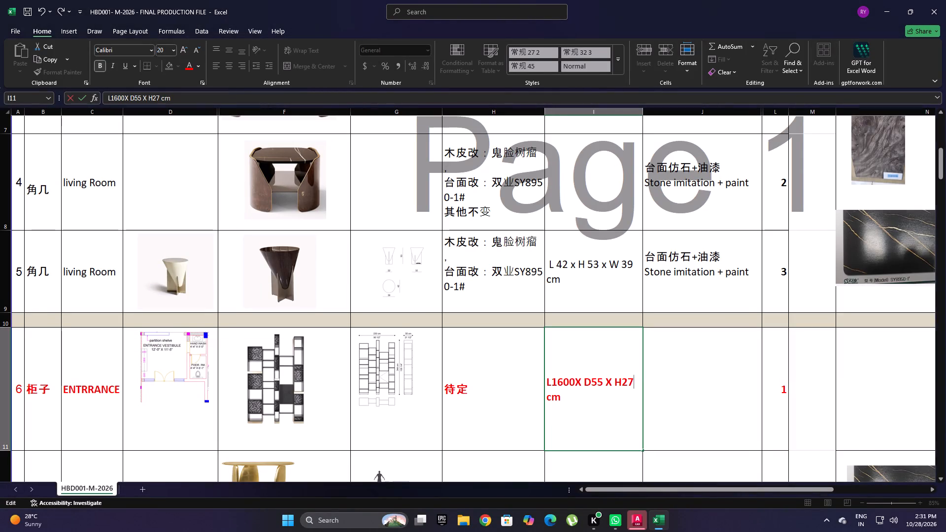
pyautogui.write('50')
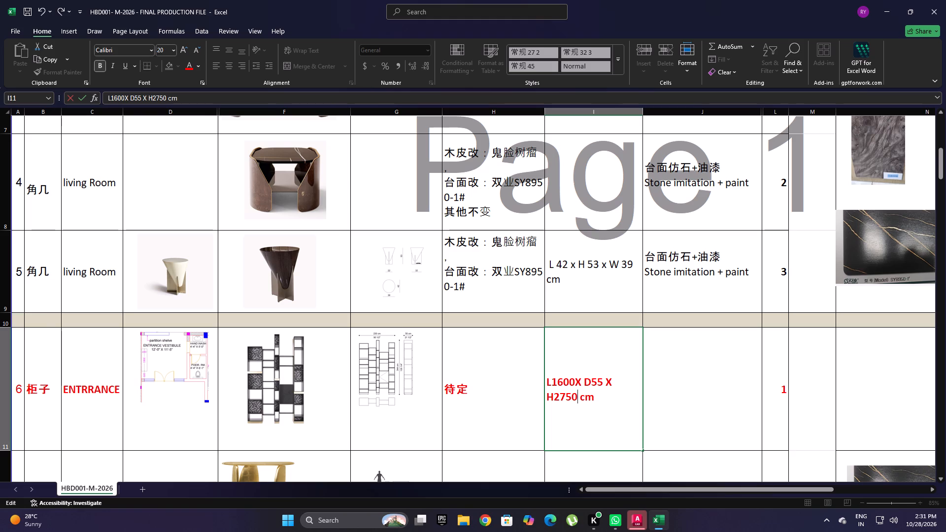
# Correct the entrance cabinet's size to centimetres, with length L160 and height H275.
pyautogui.click(573, 383)
pyautogui.press('BackSpace')
pyautogui.click(638, 381)
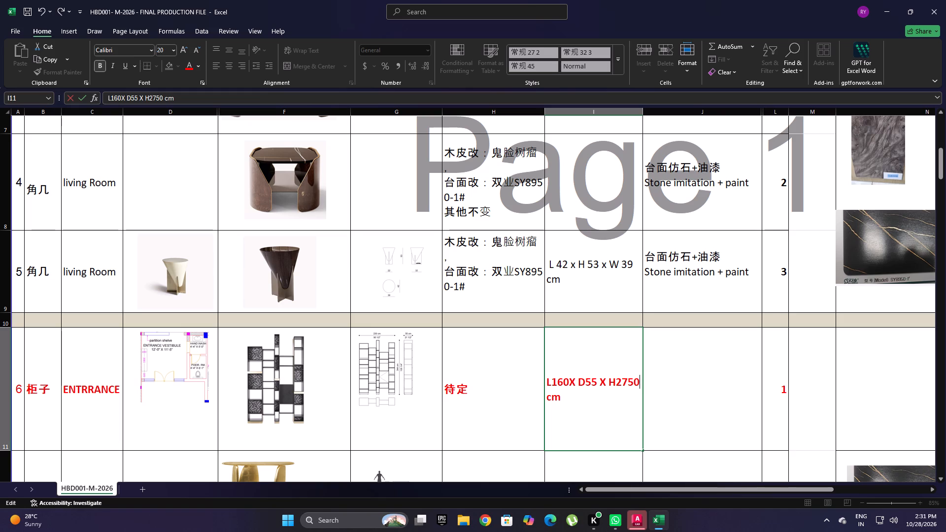
pyautogui.press('BackSpace')
pyautogui.click(671, 398)
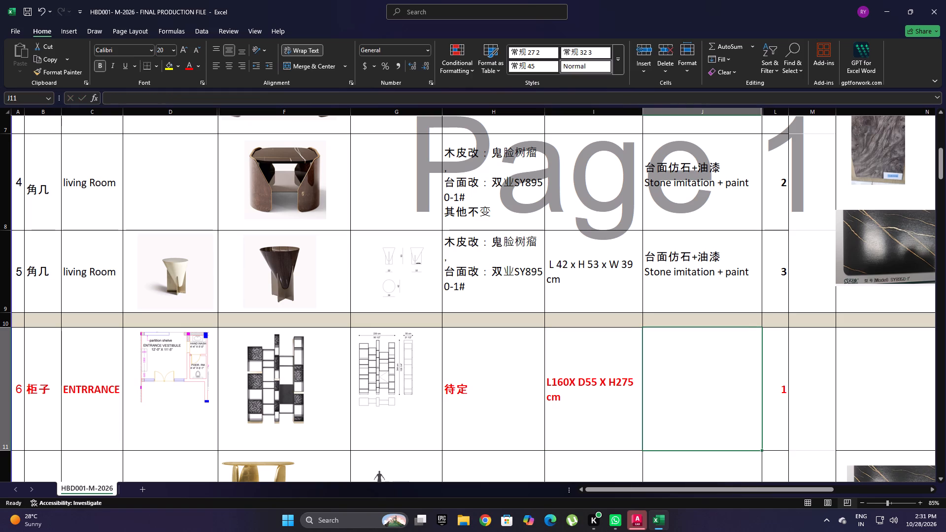
# Check the production size status of item 6, the entrance cabinet.
pyautogui.moveTo(638, 486); pyautogui.dragTo(647, 486)
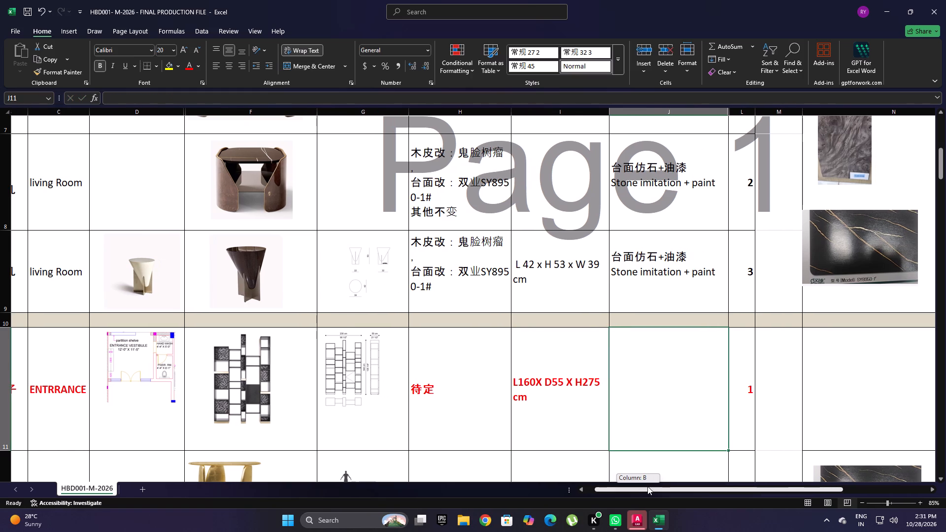
pyautogui.moveTo(647, 486); pyautogui.dragTo(729, 480)
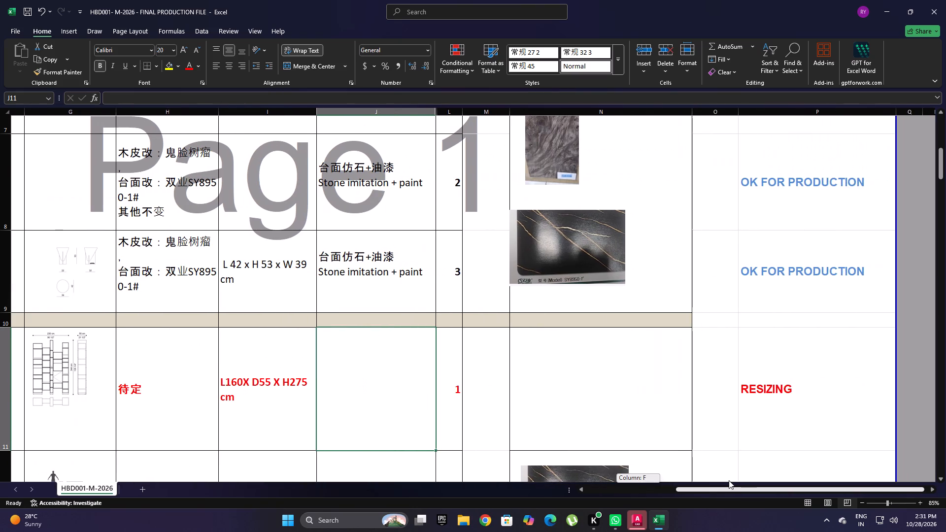
pyautogui.moveTo(729, 480); pyautogui.dragTo(664, 474)
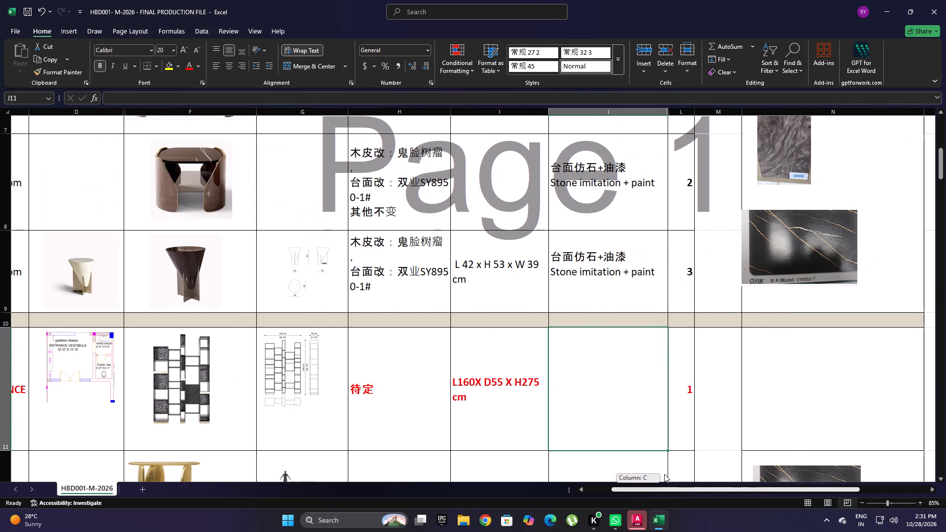
pyautogui.moveTo(664, 474); pyautogui.dragTo(722, 472)
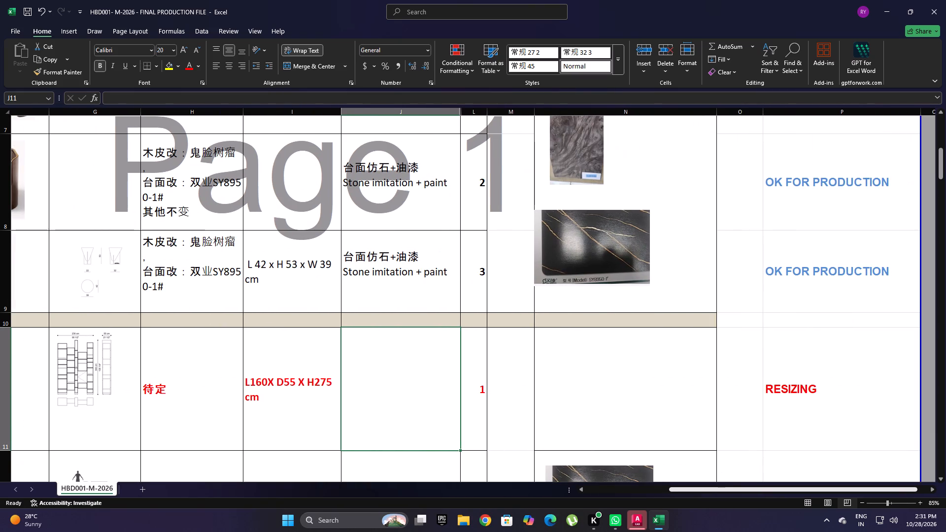
pyautogui.click(811, 396)
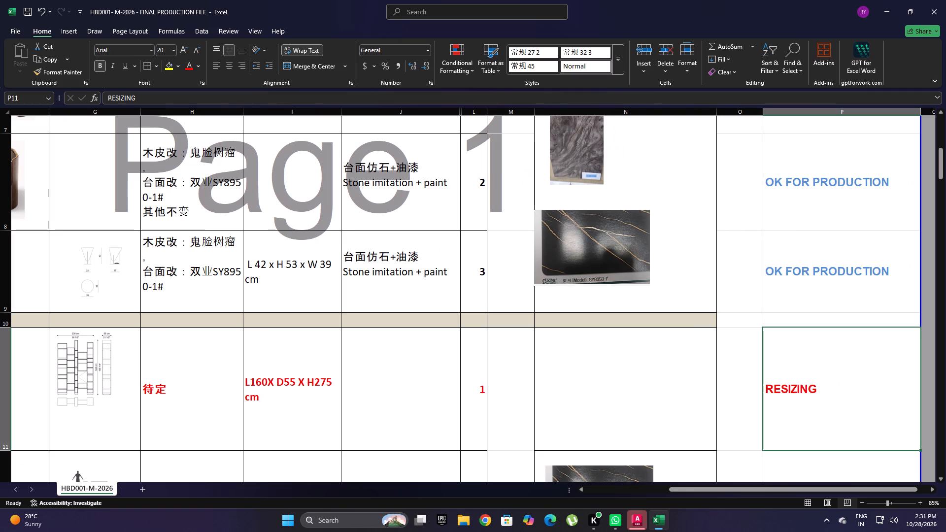
pyautogui.moveTo(688, 487); pyautogui.dragTo(584, 472)
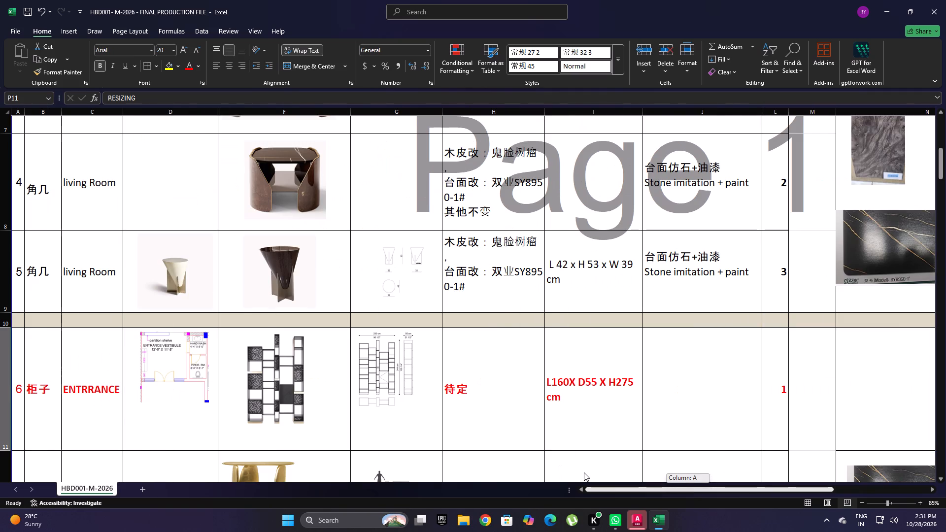
pyautogui.moveTo(584, 472); pyautogui.dragTo(585, 472)
# Review the sizes and production size statuses of the furniture items, from the living room down to the ground floor guest bedroom.
pyautogui.keyDown('ctrl'); pyautogui.scroll(-1, 576, 427); pyautogui.keyUp('ctrl')
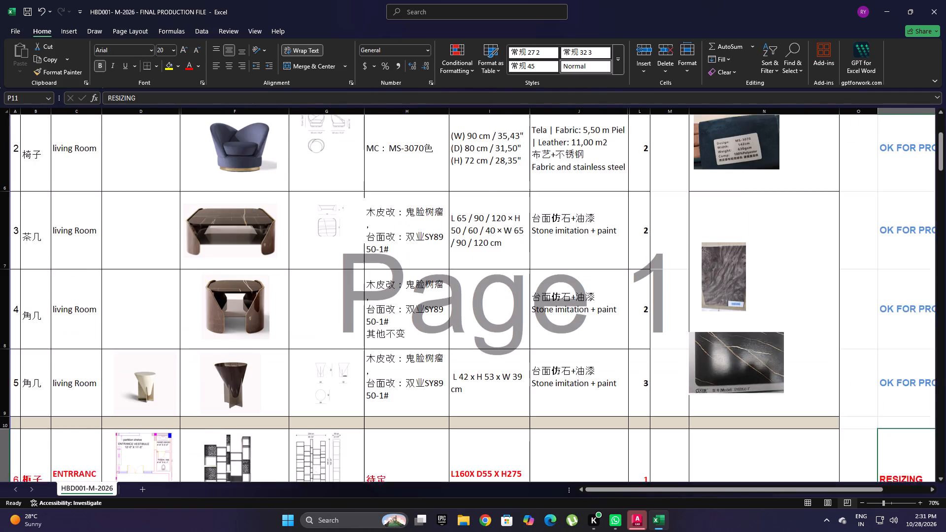
pyautogui.scroll(-1, 578, 435)
pyautogui.keyDown('ctrl'); pyautogui.scroll(-1, 623, 430); pyautogui.keyUp('ctrl')
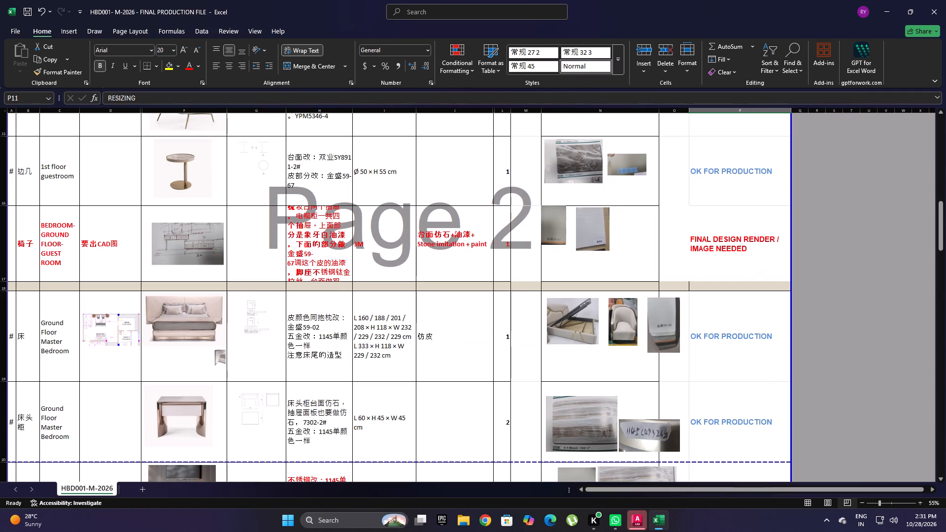
pyautogui.scroll(2, 659, 455)
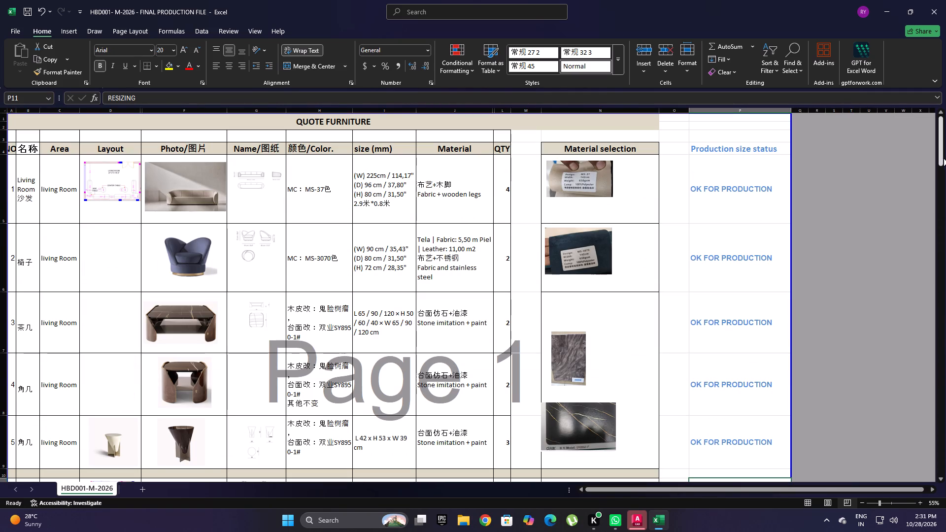
pyautogui.moveTo(943, 158); pyautogui.dragTo(941, 186)
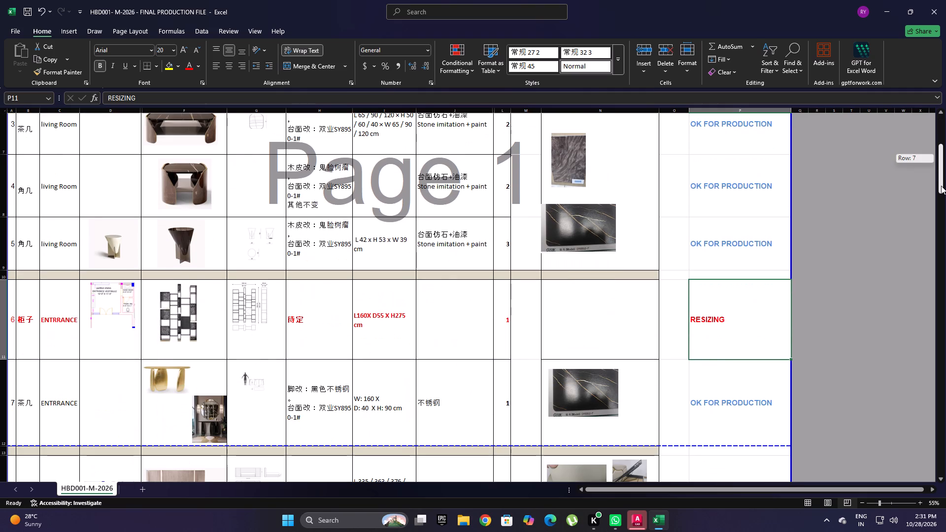
pyautogui.moveTo(941, 186); pyautogui.dragTo(938, 204)
pyautogui.scroll(-1, 941, 186)
pyautogui.moveTo(938, 178); pyautogui.dragTo(939, 187)
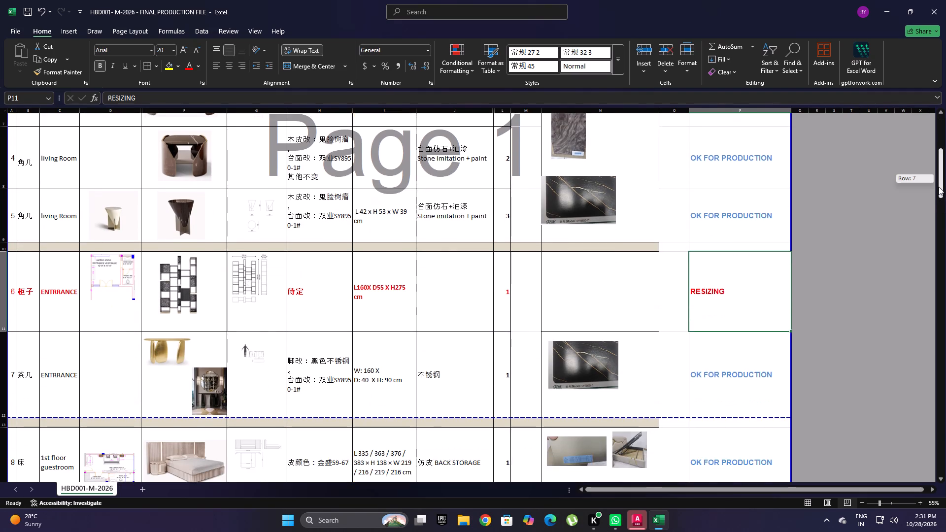
pyautogui.moveTo(939, 187); pyautogui.dragTo(939, 195)
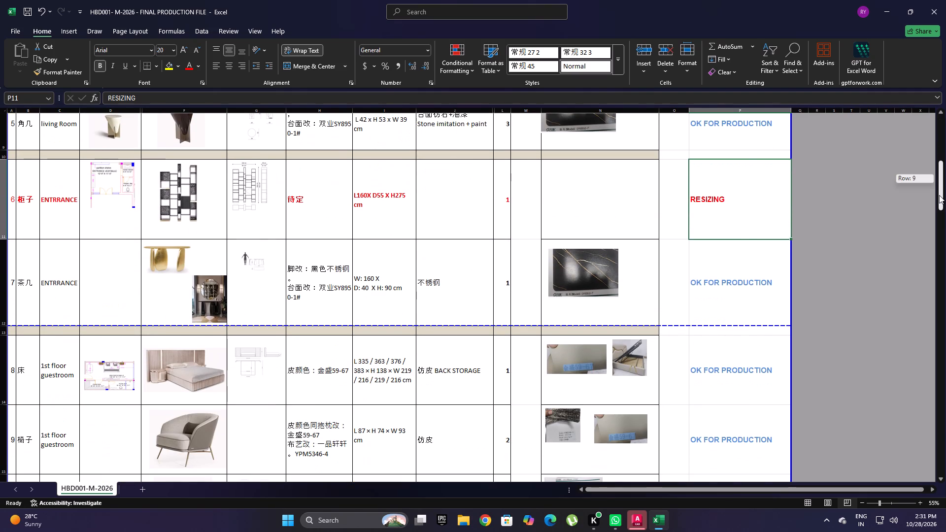
pyautogui.moveTo(939, 195); pyautogui.dragTo(941, 219)
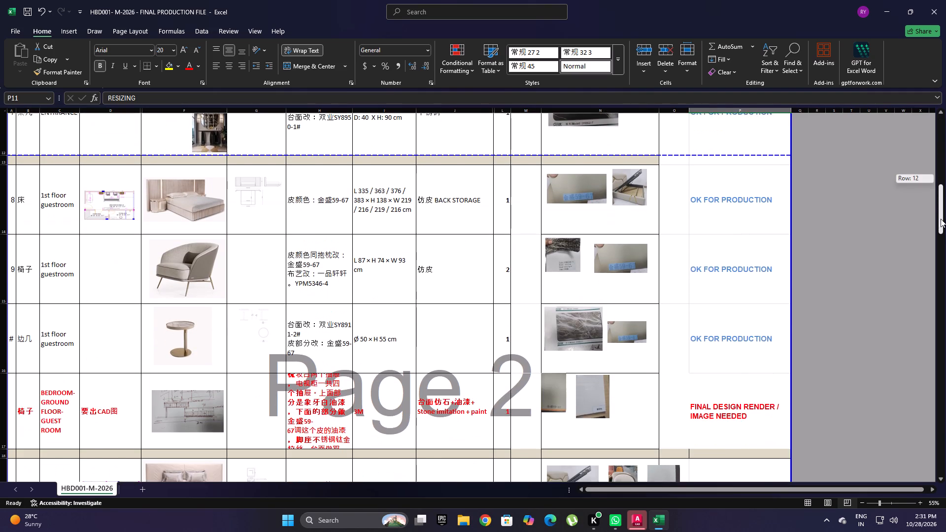
pyautogui.moveTo(941, 219); pyautogui.dragTo(941, 224)
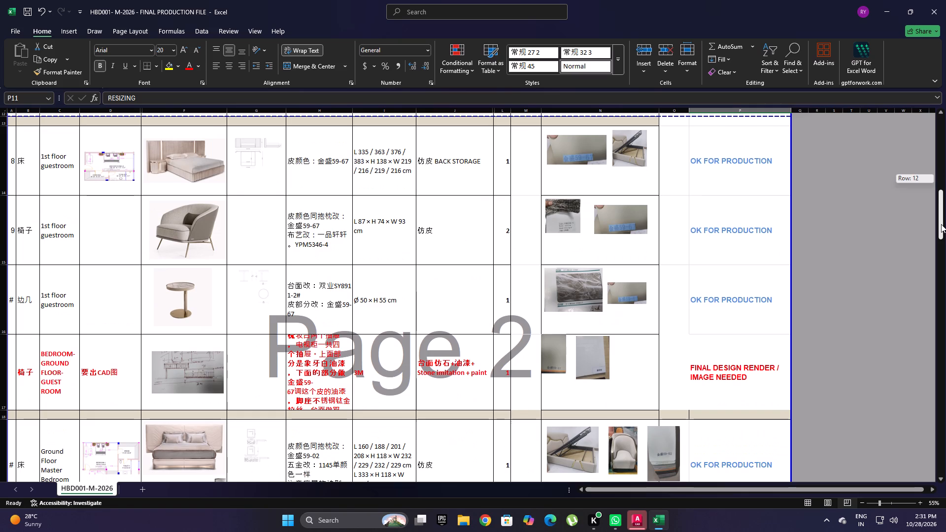
pyautogui.moveTo(941, 224); pyautogui.dragTo(941, 233)
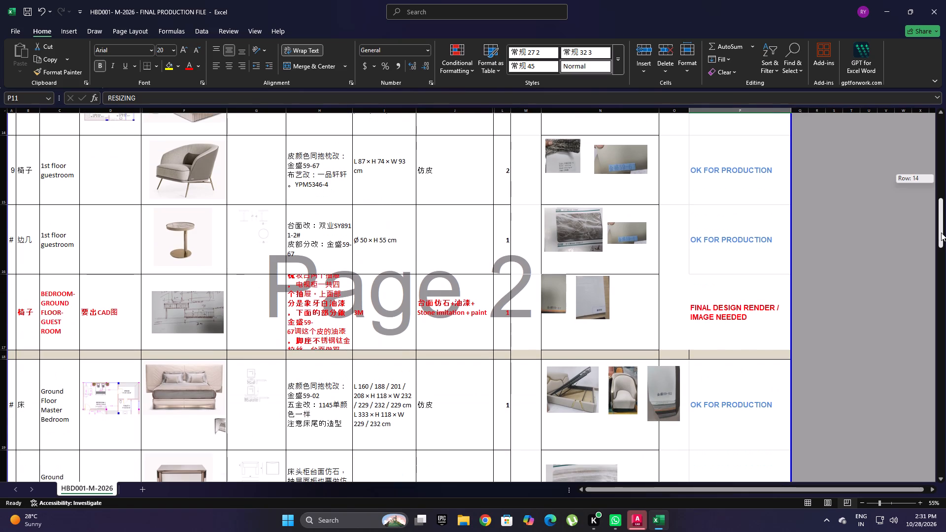
pyautogui.moveTo(941, 233); pyautogui.dragTo(941, 245)
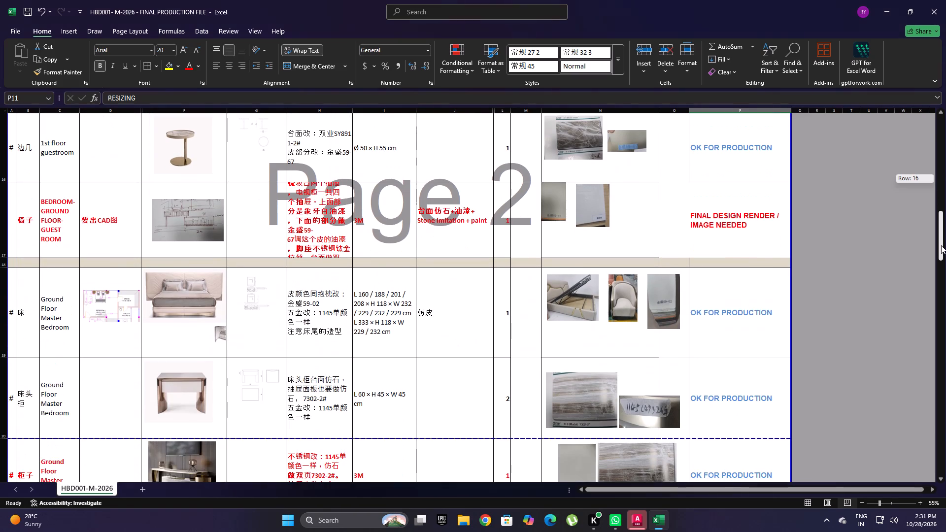
pyautogui.moveTo(941, 245); pyautogui.dragTo(941, 235)
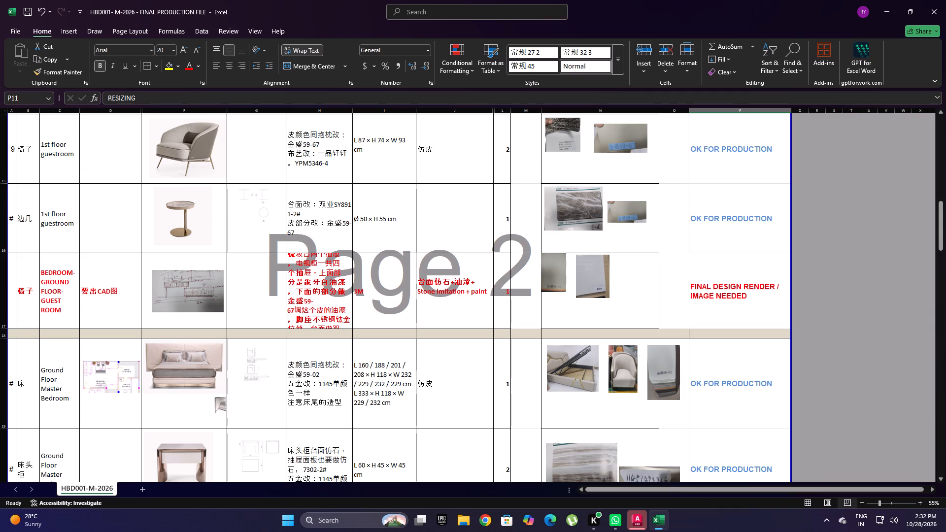
pyautogui.moveTo(938, 243); pyautogui.dragTo(938, 243)
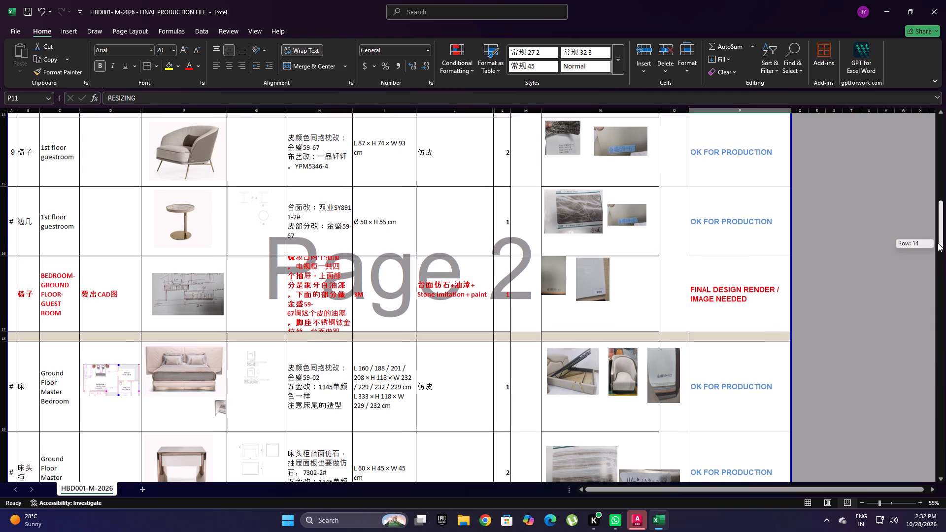
pyautogui.moveTo(938, 243); pyautogui.dragTo(941, 209)
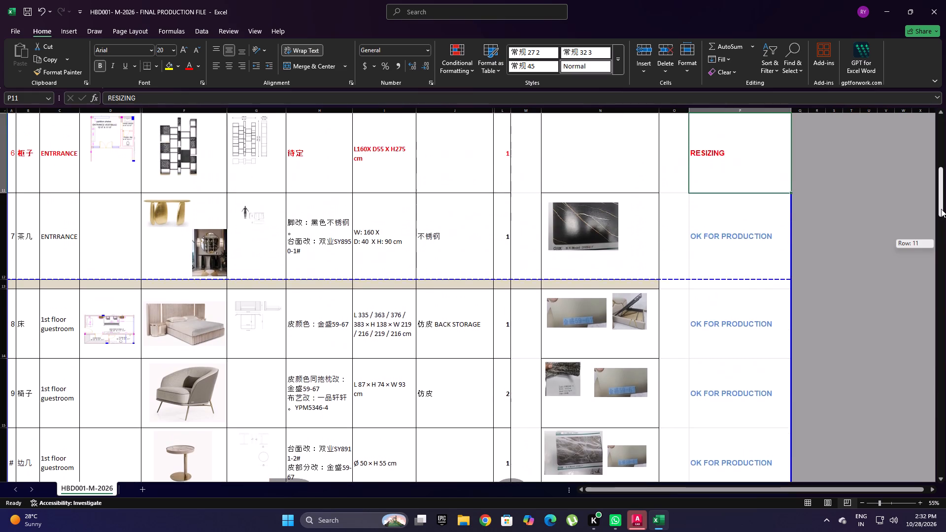
pyautogui.moveTo(941, 209); pyautogui.dragTo(945, 246)
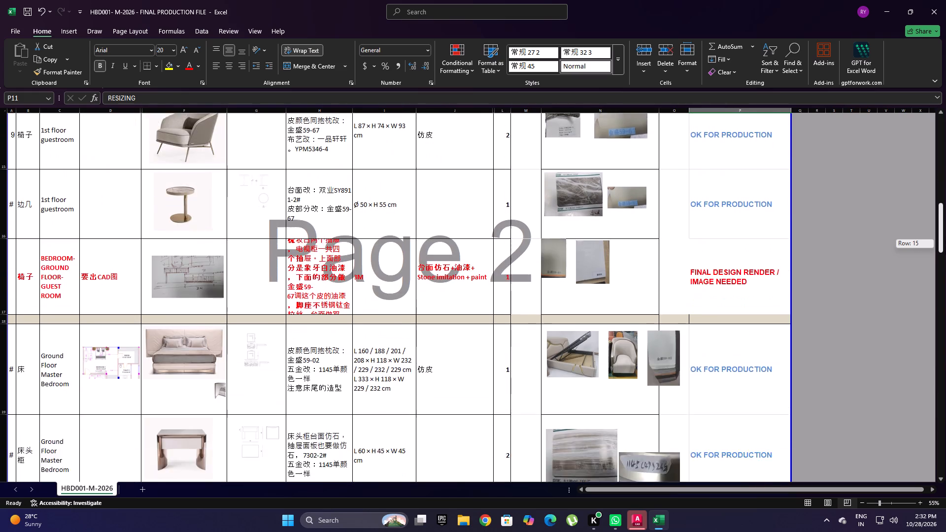
pyautogui.moveTo(945, 246); pyautogui.dragTo(945, 312)
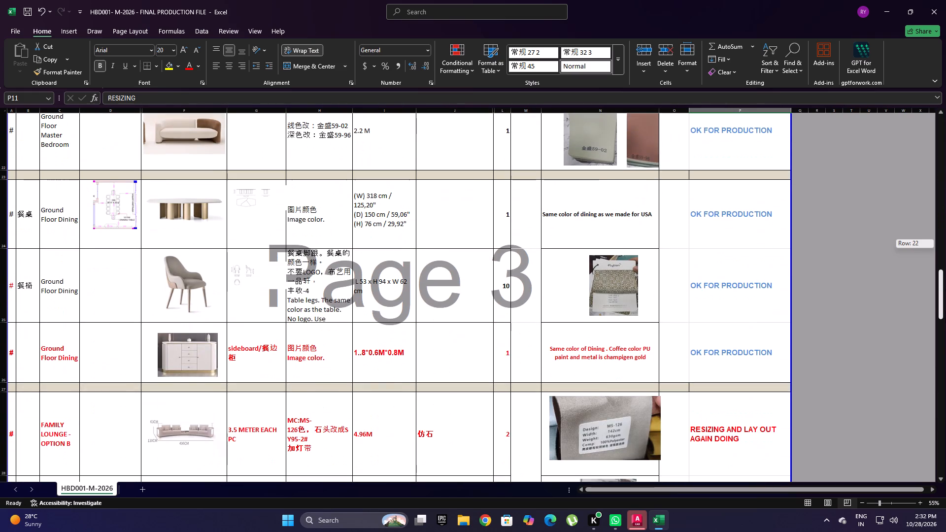
pyautogui.moveTo(945, 312); pyautogui.dragTo(945, 320)
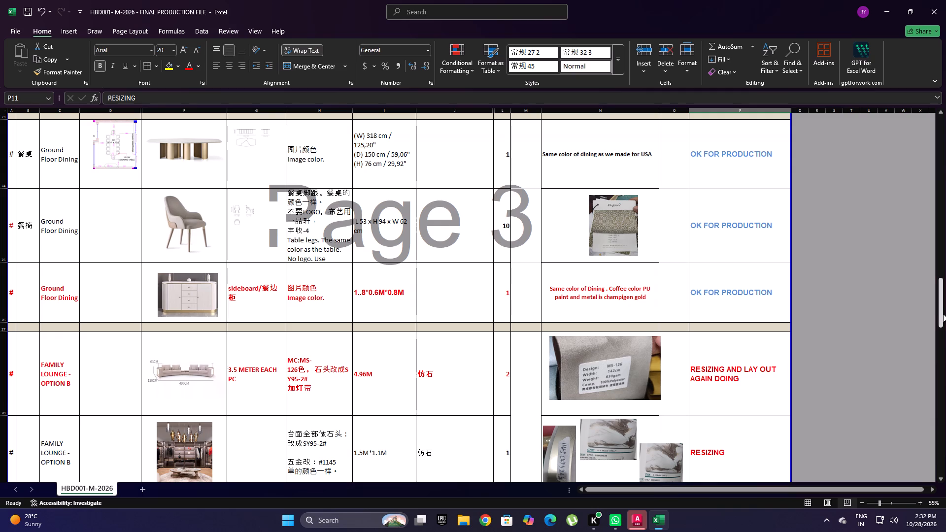
pyautogui.moveTo(943, 314); pyautogui.dragTo(945, 339)
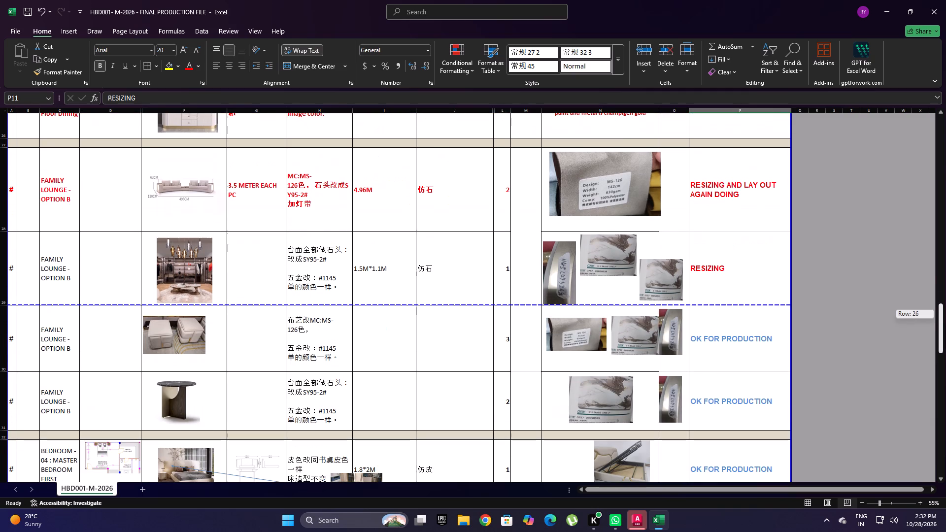
pyautogui.moveTo(945, 339); pyautogui.dragTo(945, 359)
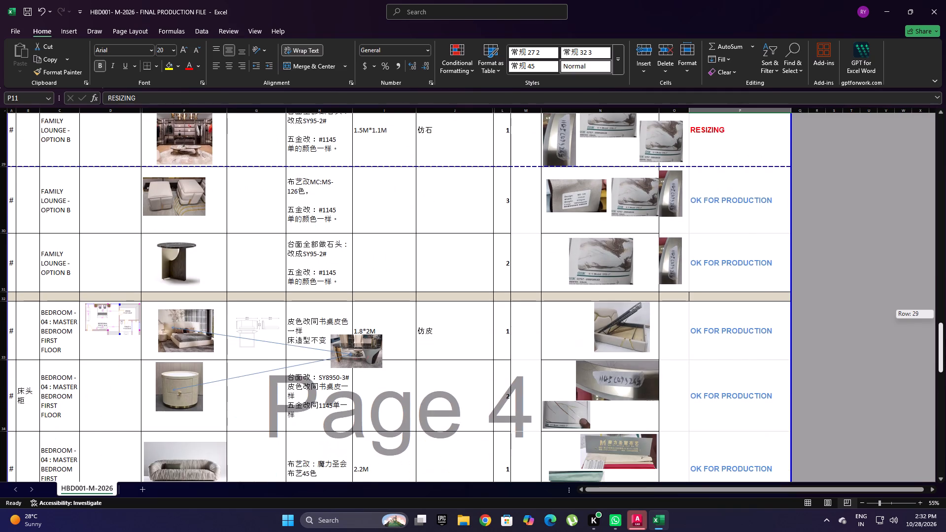
pyautogui.moveTo(945, 359); pyautogui.dragTo(945, 402)
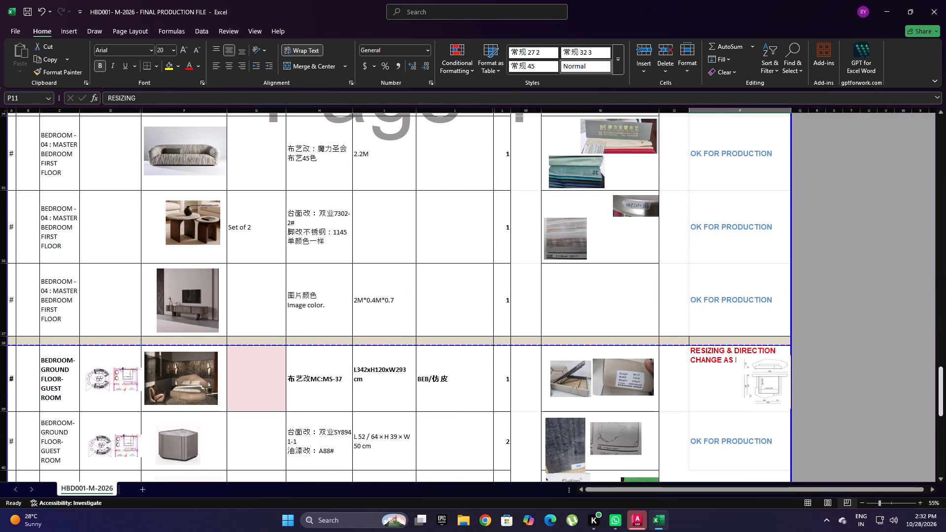
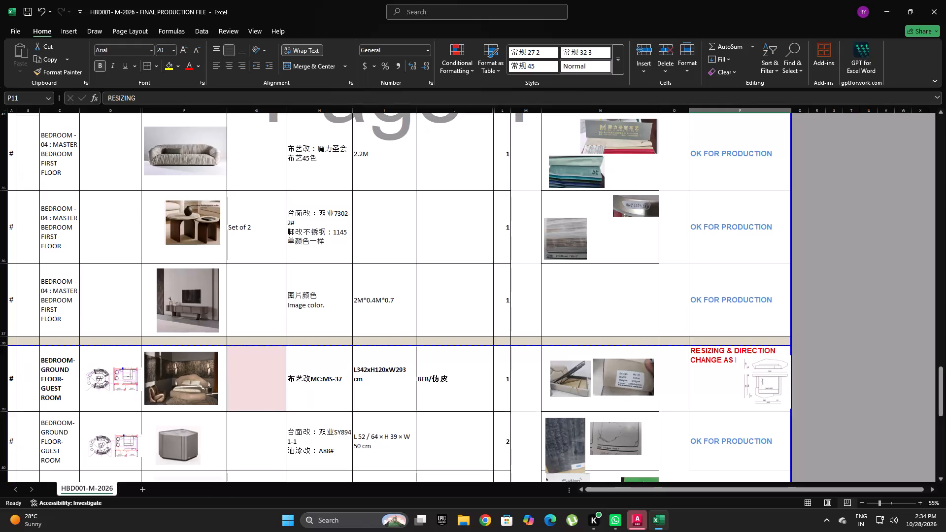
# Enlarge the dimension drawing of the ground floor guest room bed and move it over the master bedroom rows.
pyautogui.scroll(-1, 591, 370)
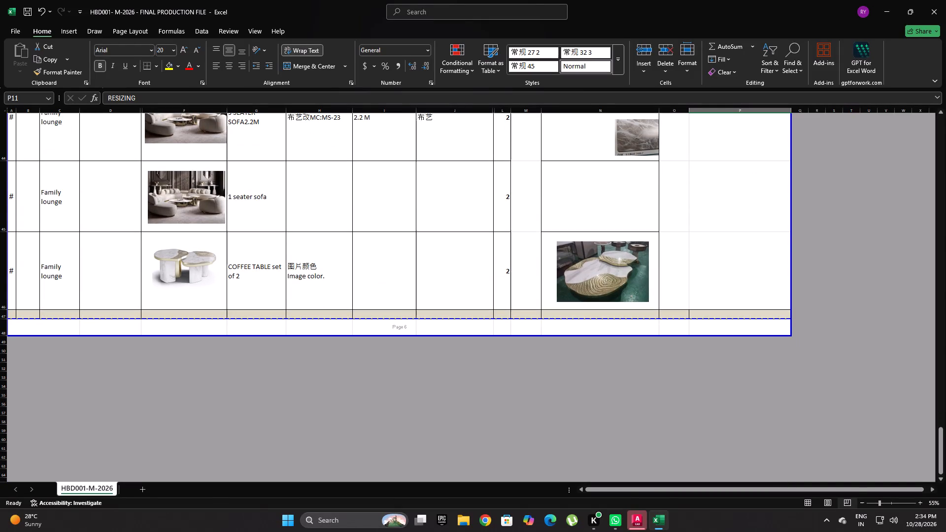
pyautogui.moveTo(941, 442); pyautogui.dragTo(941, 433)
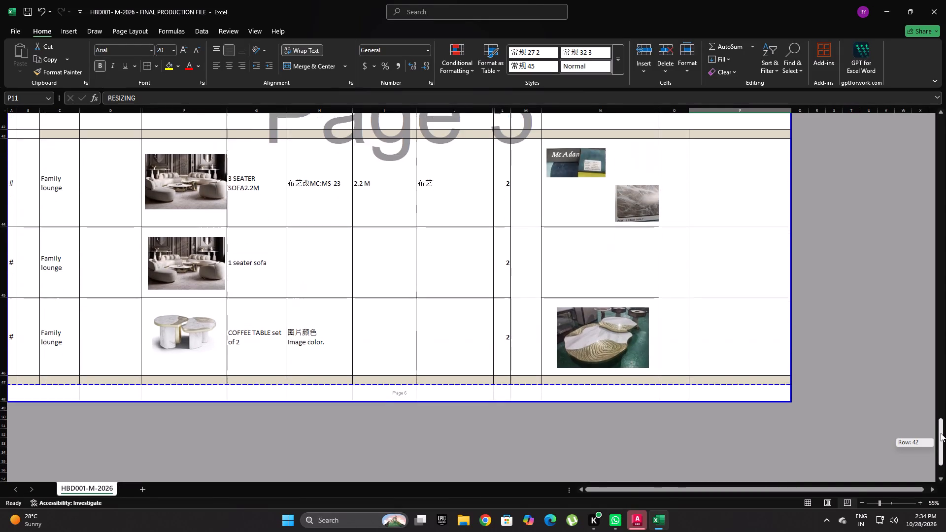
pyautogui.moveTo(941, 433); pyautogui.dragTo(939, 393)
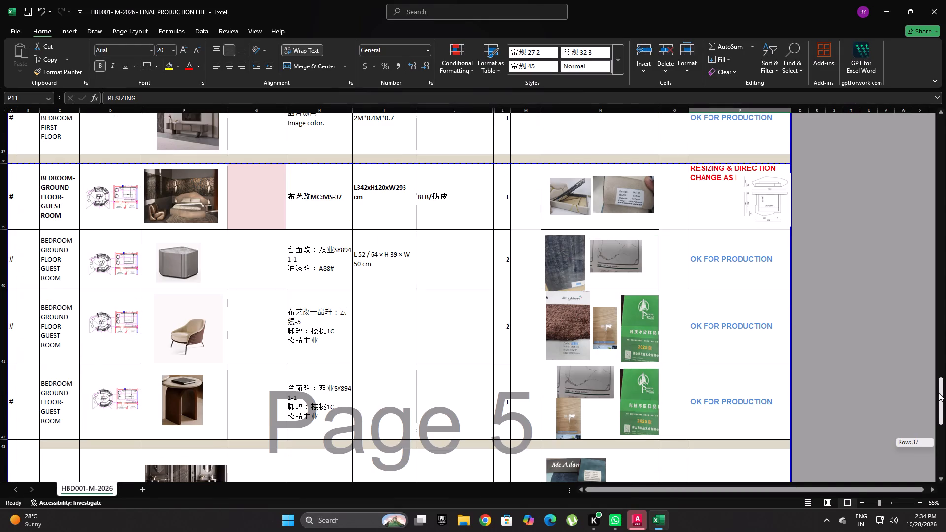
pyautogui.moveTo(939, 393); pyautogui.dragTo(934, 374)
pyautogui.click(772, 329)
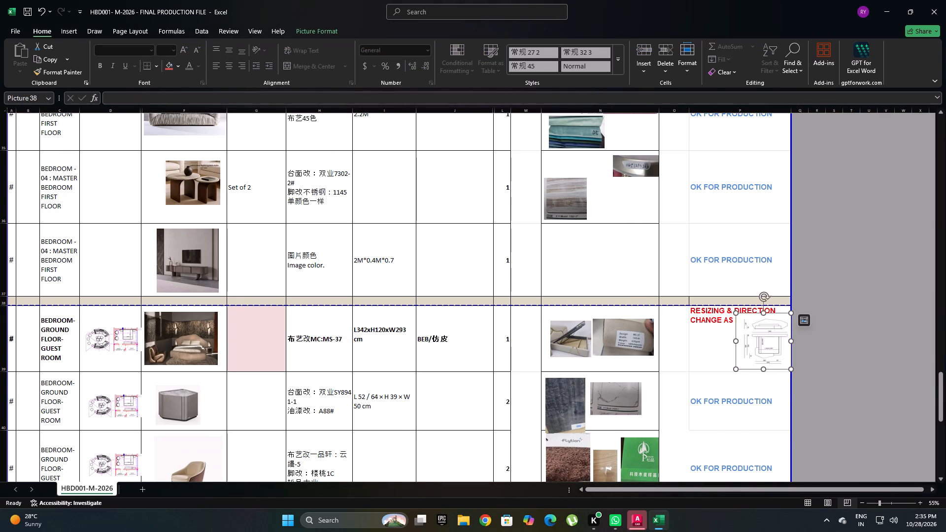
pyautogui.moveTo(737, 312); pyautogui.dragTo(720, 306)
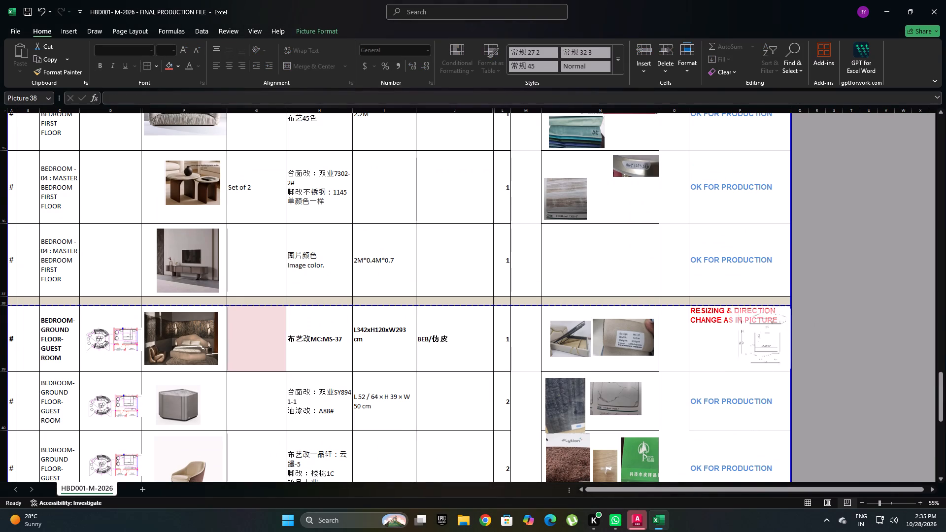
pyautogui.moveTo(720, 306); pyautogui.dragTo(419, 180)
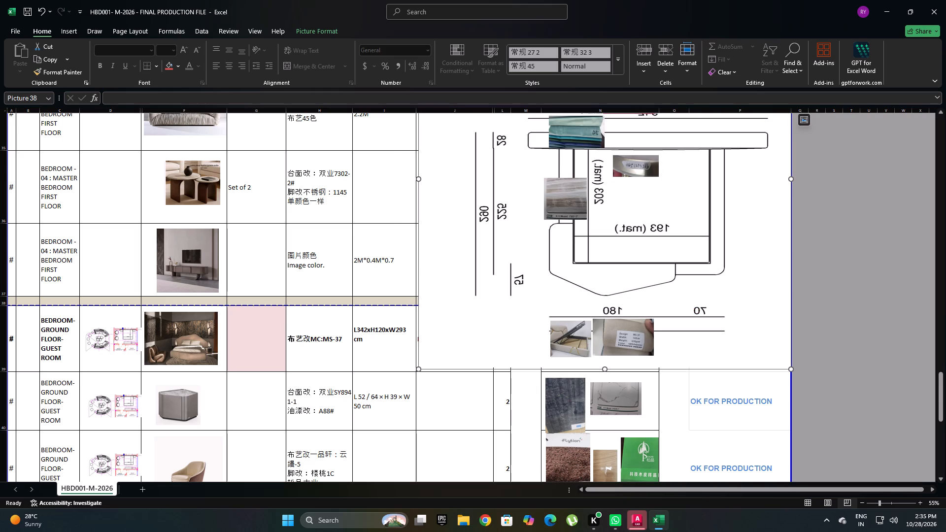
pyautogui.moveTo(941, 376); pyautogui.dragTo(927, 354)
pyautogui.moveTo(732, 372); pyautogui.dragTo(472, 347)
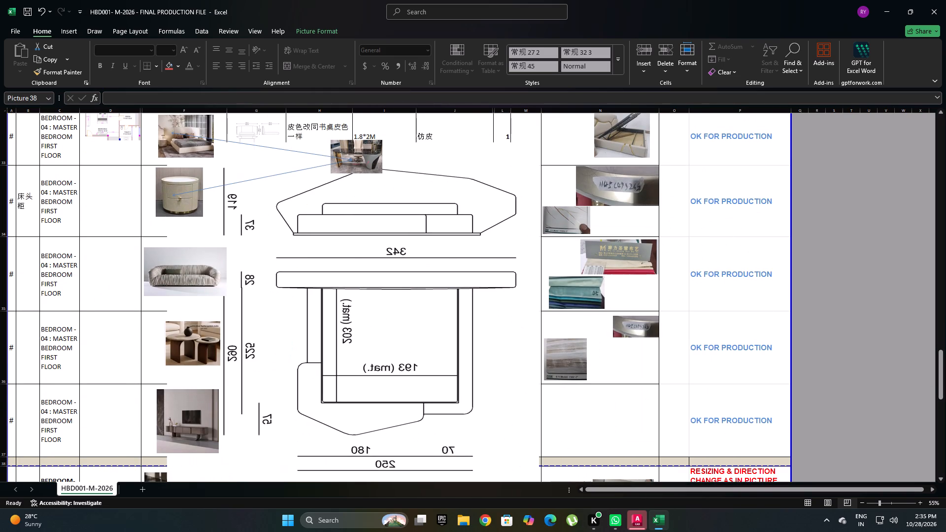
pyautogui.moveTo(472, 347); pyautogui.dragTo(477, 349)
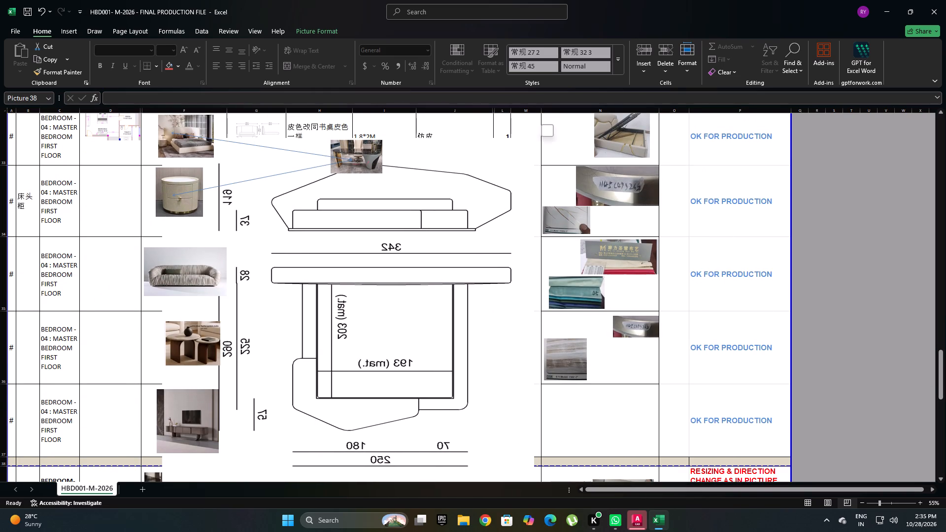
# Flip the bed drawing horizontally so its dimensions read the right way round, and resize it to a smaller readable size over the middle columns.
pyautogui.moveTo(162, 123); pyautogui.dragTo(641, 352)
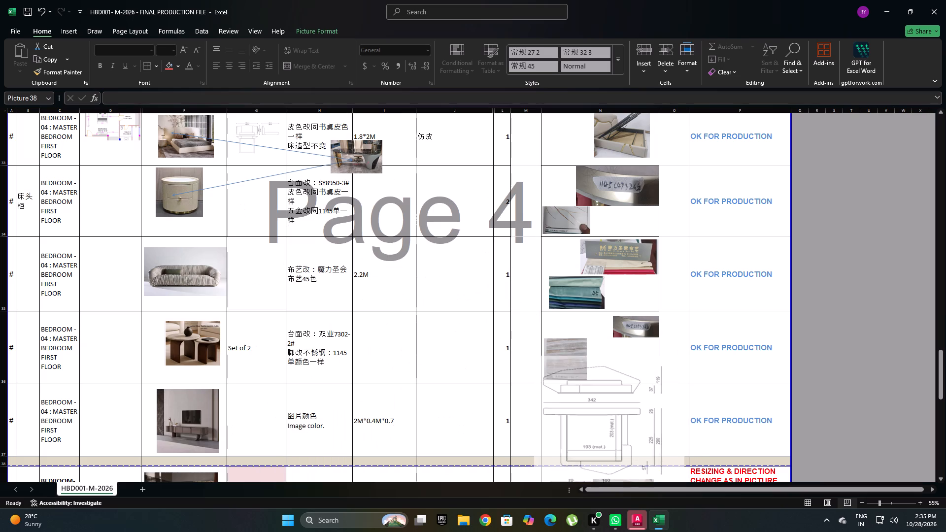
pyautogui.moveTo(641, 352); pyautogui.dragTo(648, 359)
pyautogui.moveTo(578, 416); pyautogui.dragTo(414, 357)
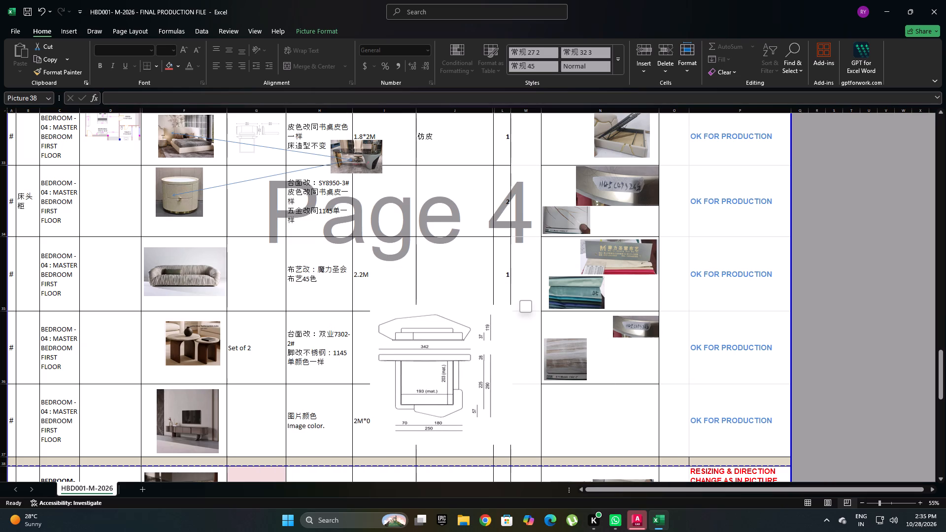
pyautogui.moveTo(512, 299); pyautogui.dragTo(540, 271)
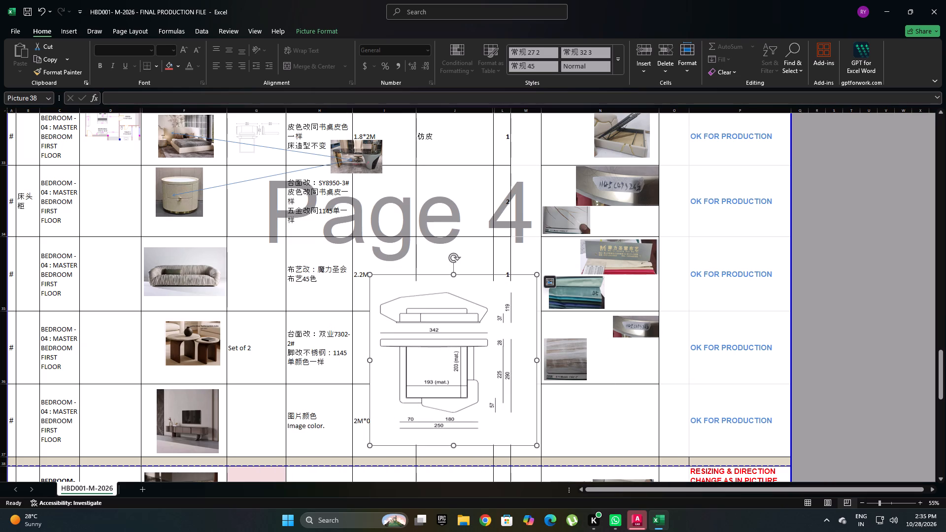
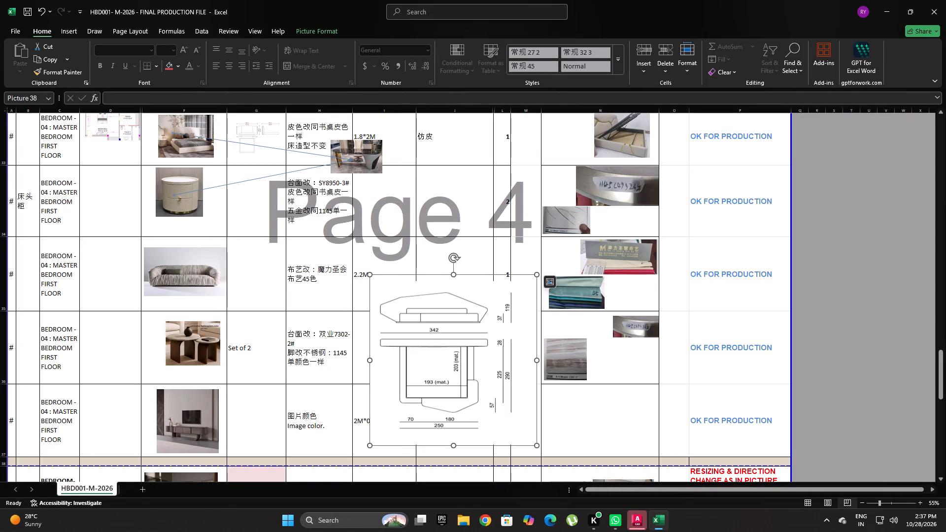
# Review the ground floor guest room furniture rows and the start of the family lounge rows in the production sheet.
pyautogui.moveTo(945, 377); pyautogui.dragTo(937, 407)
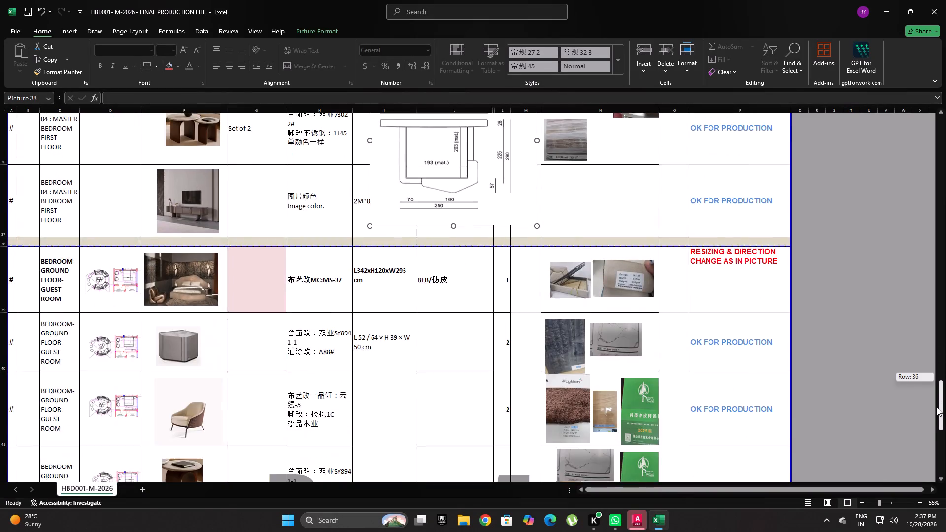
pyautogui.moveTo(937, 407); pyautogui.dragTo(936, 430)
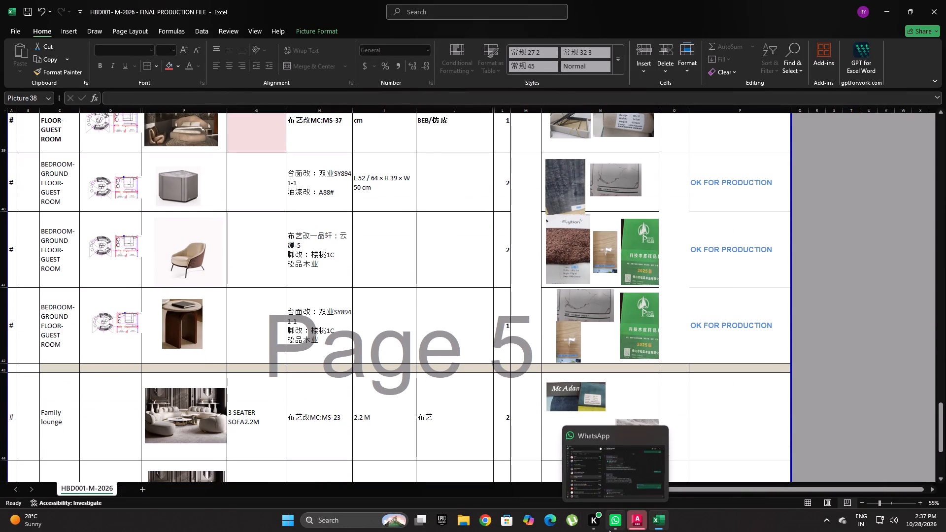
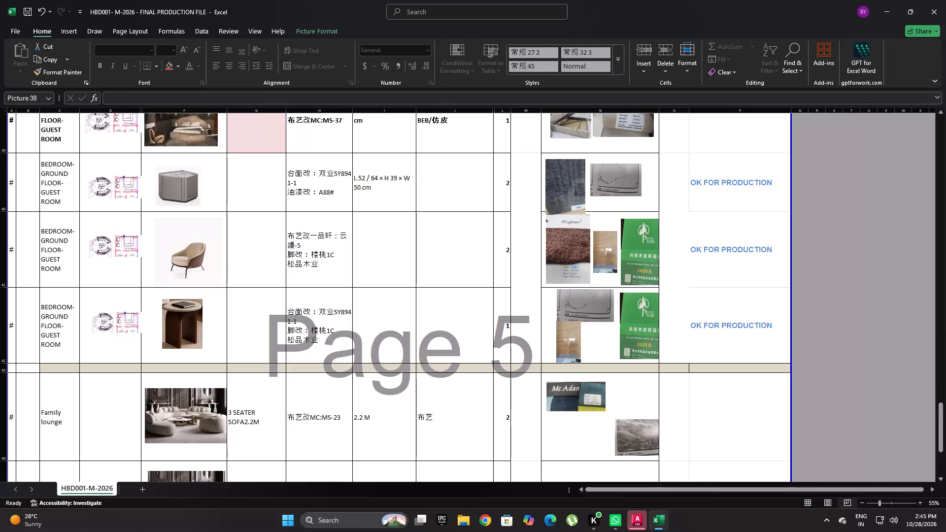
# Return to the start of the production sheet and examine the living room and entrance furniture rows.
pyautogui.scroll(1, 595, 394)
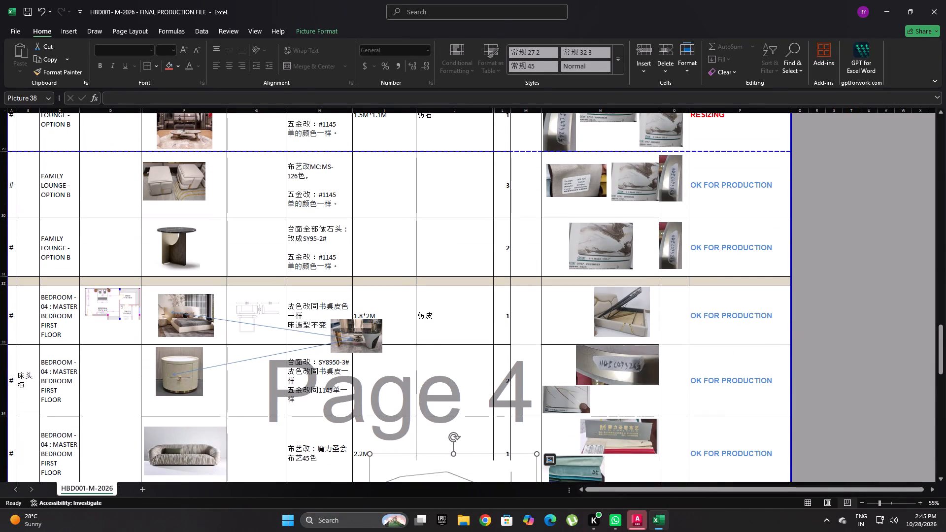
pyautogui.keyDown('ctrl'); pyautogui.scroll(-1, 510, 352); pyautogui.keyUp('ctrl')
pyautogui.scroll(5, 512, 352)
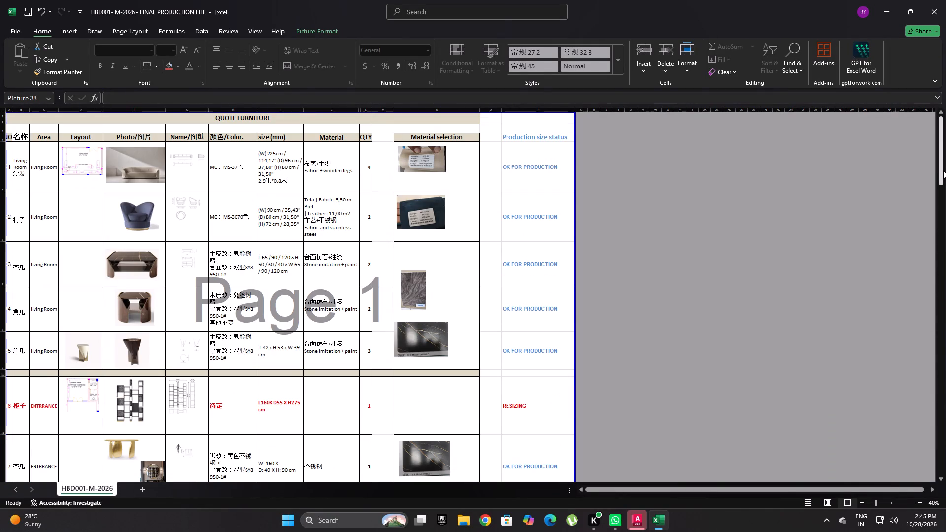
pyautogui.moveTo(943, 170); pyautogui.dragTo(945, 177)
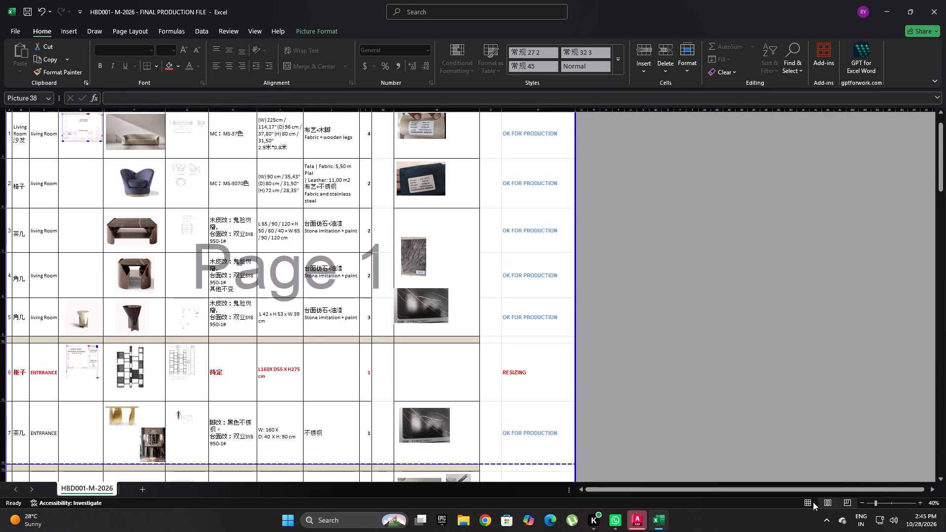
pyautogui.moveTo(942, 183); pyautogui.dragTo(944, 192)
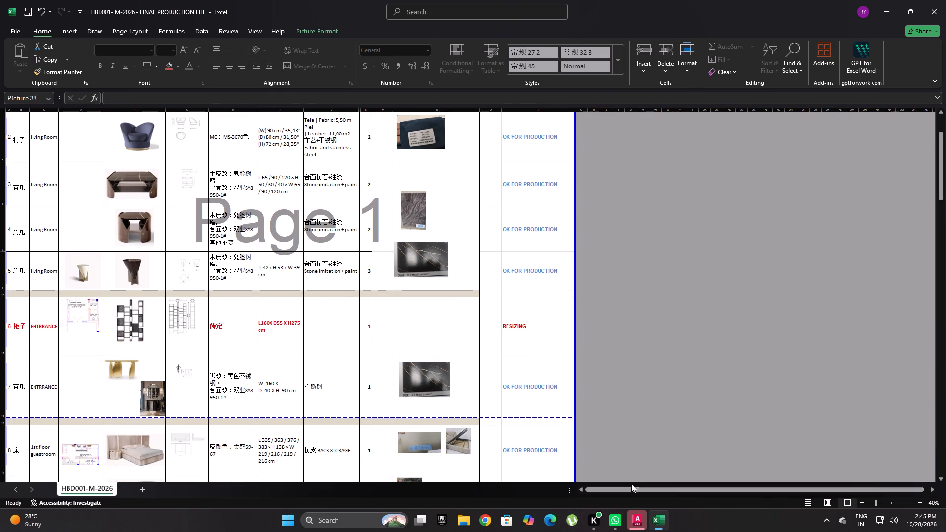
pyautogui.moveTo(631, 490); pyautogui.dragTo(622, 490)
pyautogui.scroll(2, 354, 390)
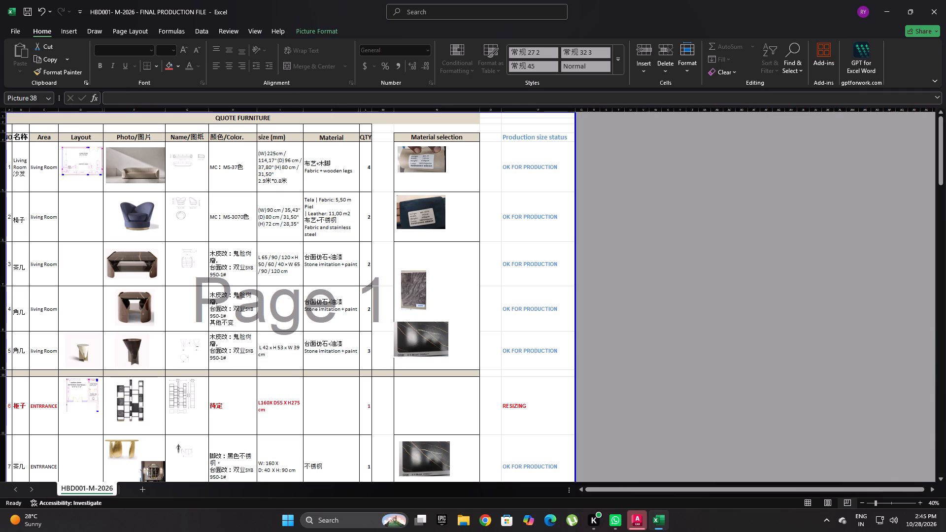
# Review the production size status of each item from the living room rows through the ground floor guest room bed.
pyautogui.moveTo(941, 171); pyautogui.dragTo(942, 172)
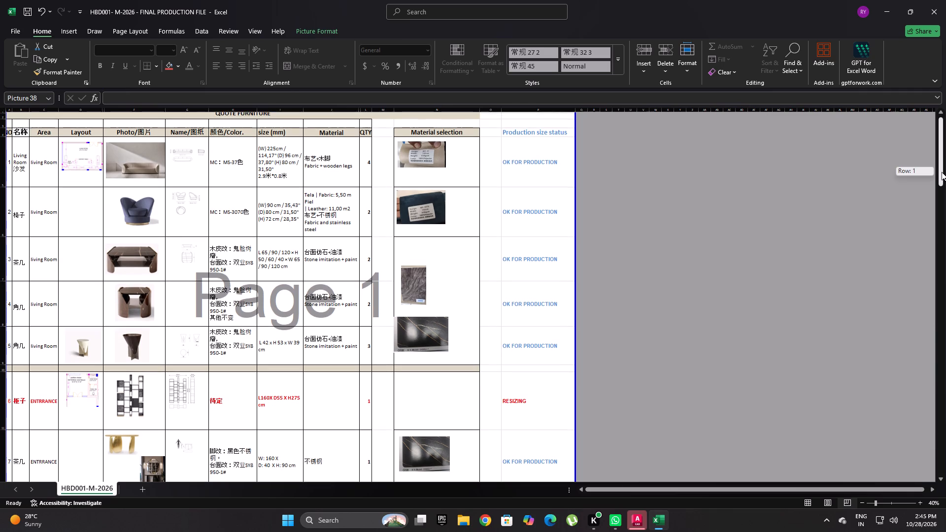
pyautogui.moveTo(942, 172); pyautogui.dragTo(945, 182)
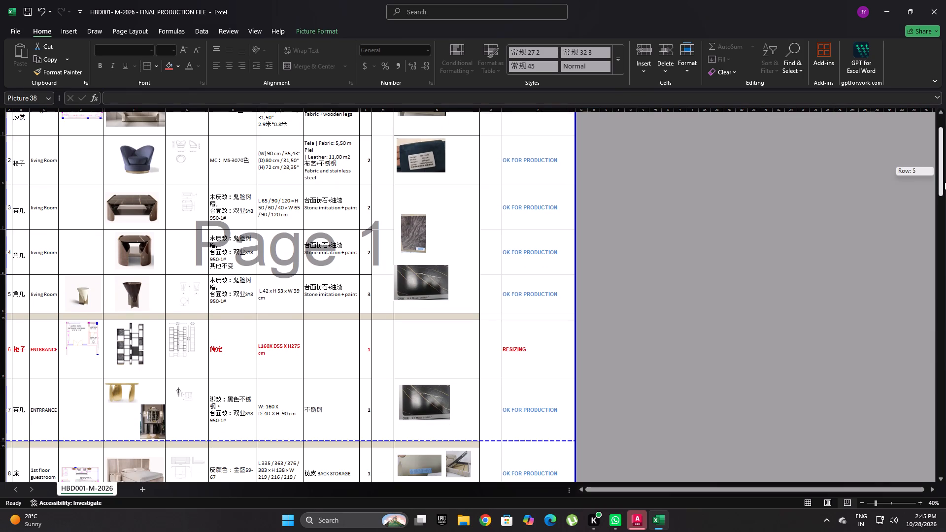
pyautogui.moveTo(945, 182); pyautogui.dragTo(945, 183)
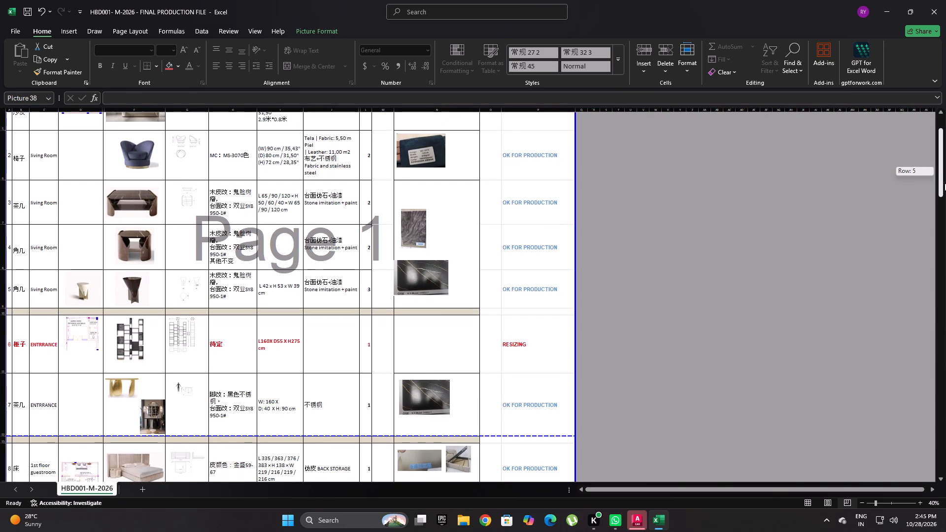
pyautogui.moveTo(945, 183); pyautogui.dragTo(945, 189)
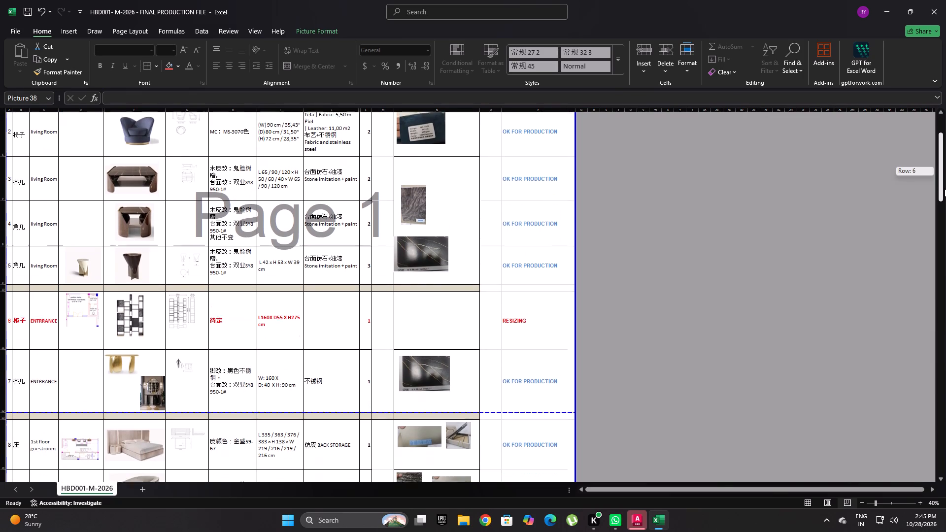
pyautogui.moveTo(945, 189); pyautogui.dragTo(944, 205)
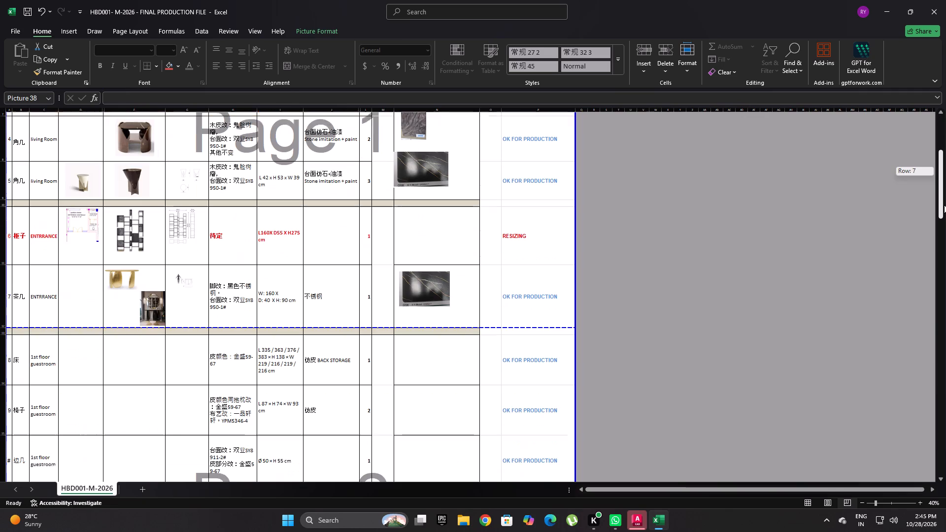
pyautogui.moveTo(944, 205); pyautogui.dragTo(945, 222)
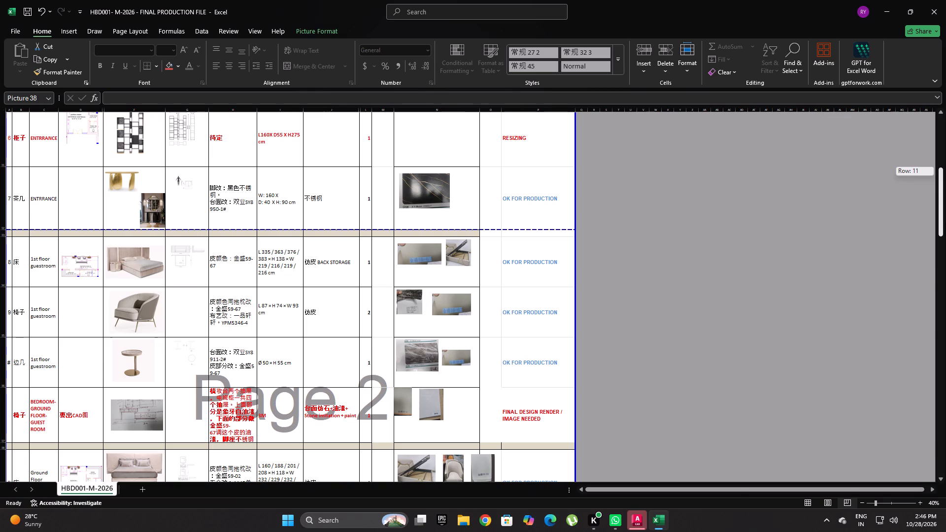
pyautogui.moveTo(945, 222); pyautogui.dragTo(945, 257)
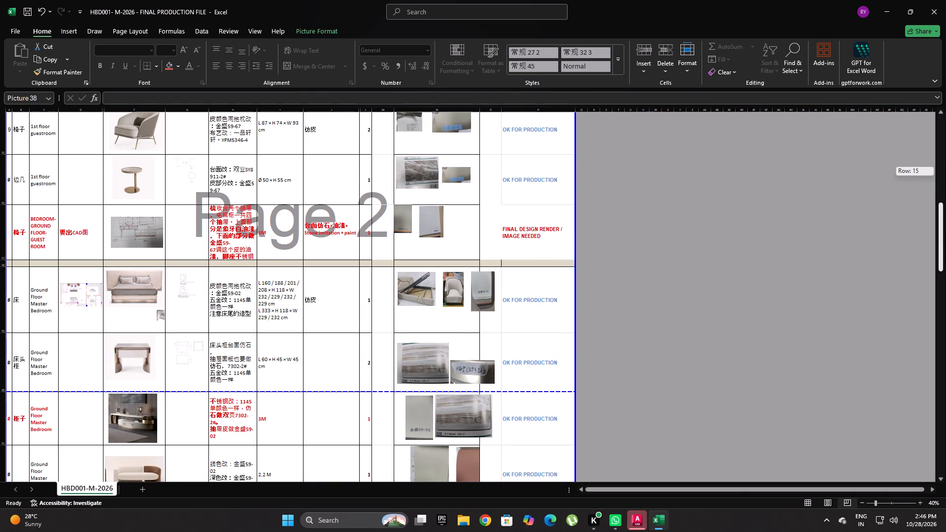
pyautogui.moveTo(945, 257); pyautogui.dragTo(945, 299)
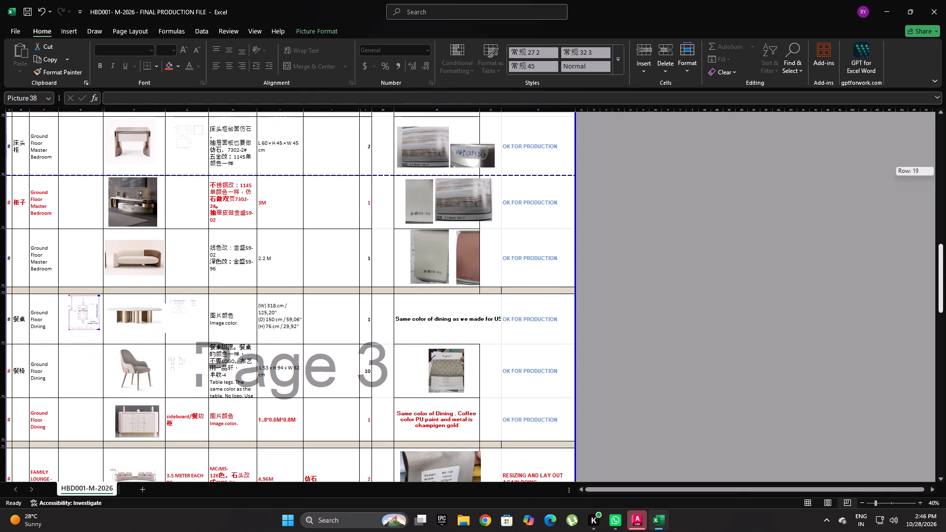
pyautogui.moveTo(945, 299); pyautogui.dragTo(945, 343)
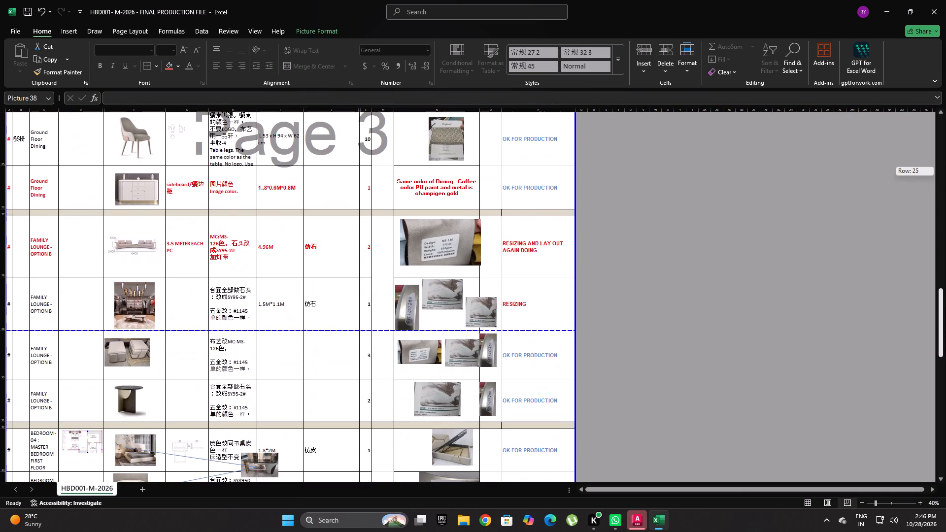
pyautogui.moveTo(945, 343); pyautogui.dragTo(945, 385)
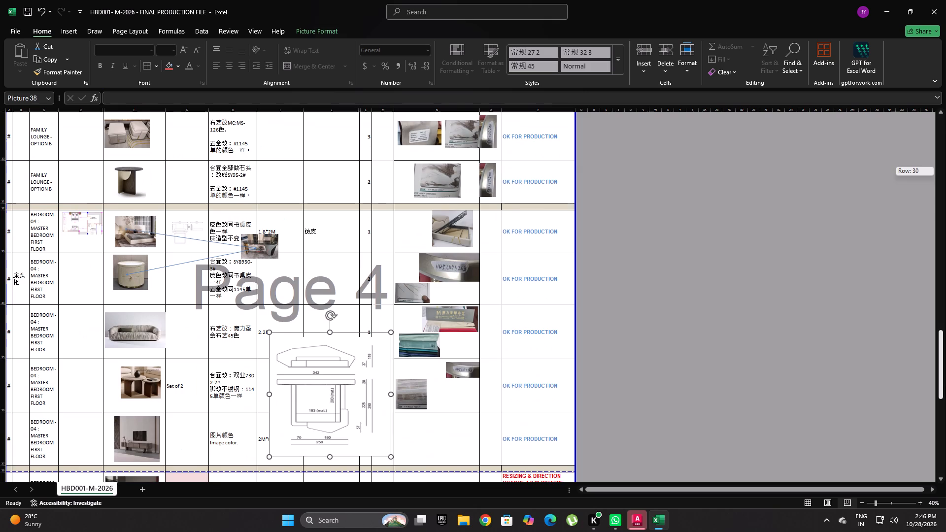
pyautogui.moveTo(945, 385); pyautogui.dragTo(945, 395)
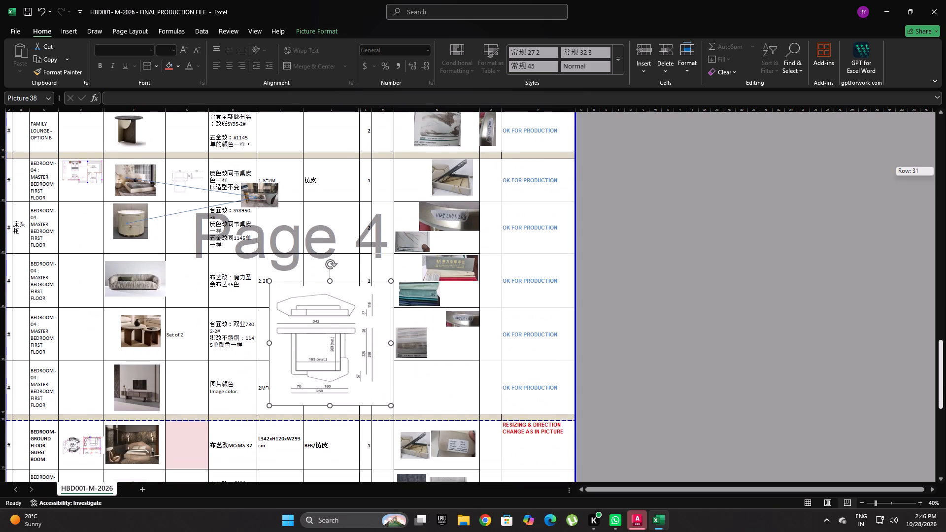
pyautogui.moveTo(945, 395); pyautogui.dragTo(945, 397)
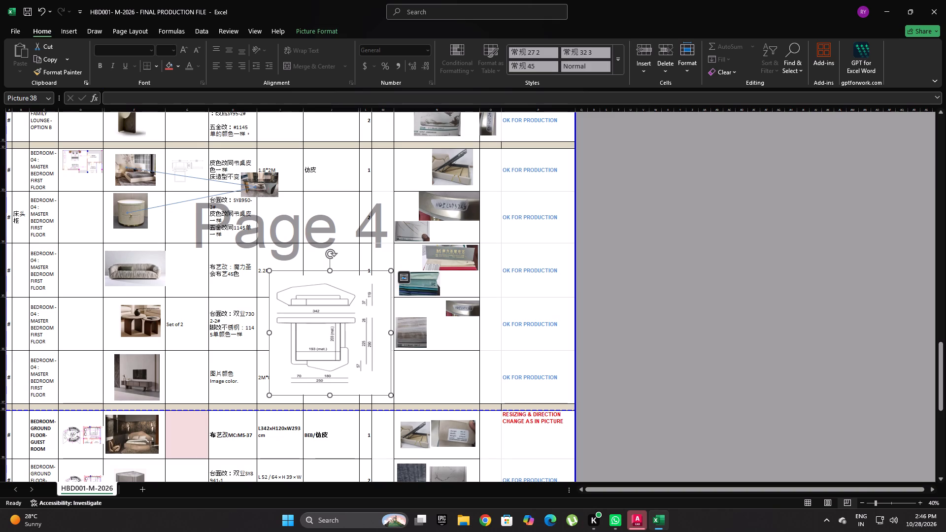
# Shrink the bed's dimension drawing and place it in the guest room bed's status cell, below the resizing and direction change note.
pyautogui.moveTo(269, 273); pyautogui.dragTo(411, 356)
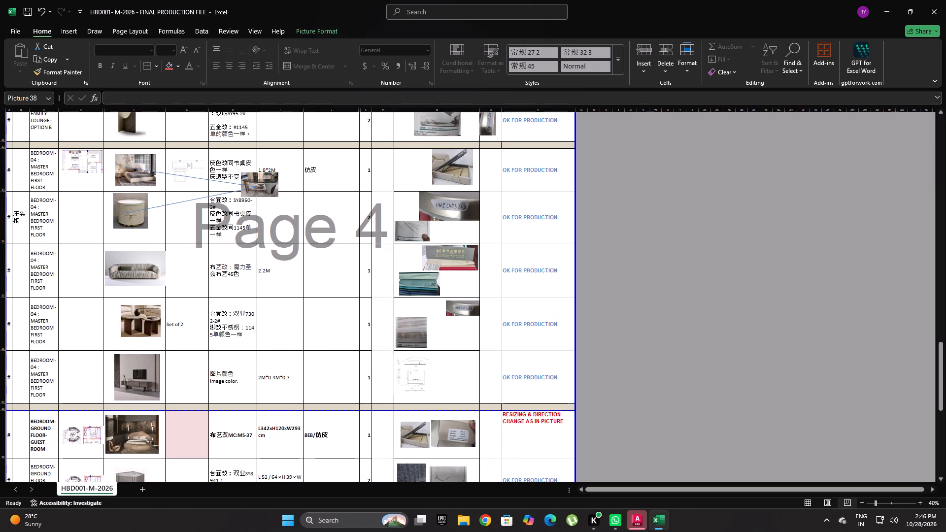
pyautogui.moveTo(411, 356); pyautogui.dragTo(470, 390)
pyautogui.moveTo(451, 369); pyautogui.dragTo(505, 427)
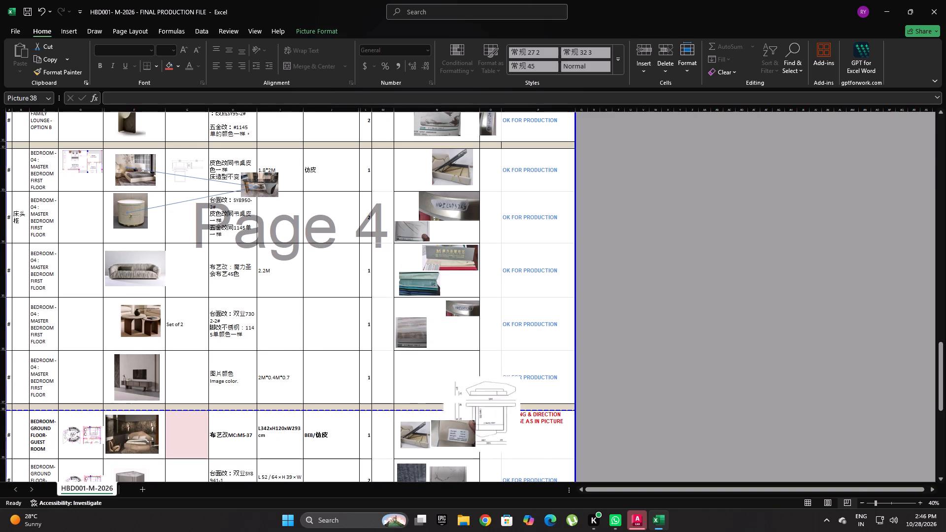
pyautogui.moveTo(505, 427); pyautogui.dragTo(531, 387)
pyautogui.moveTo(549, 415); pyautogui.dragTo(503, 382)
pyautogui.moveTo(493, 366); pyautogui.dragTo(531, 452)
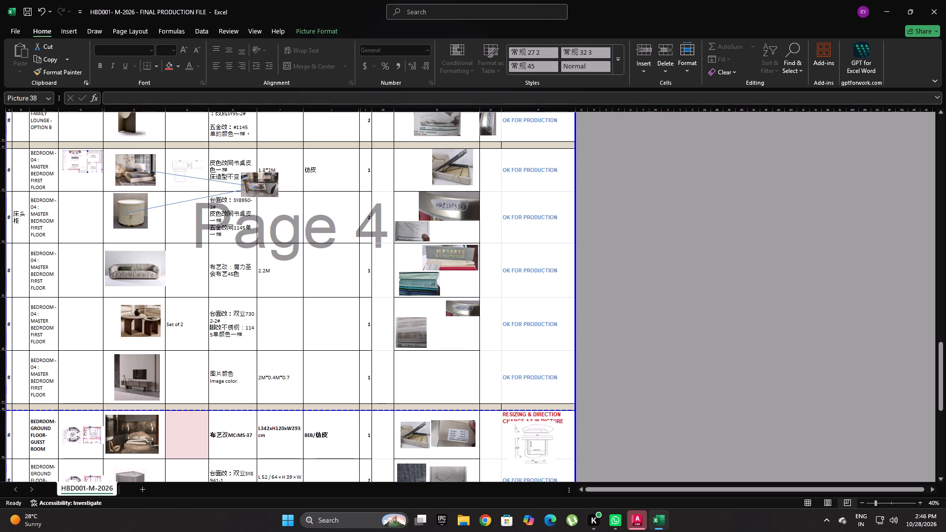
pyautogui.moveTo(531, 452); pyautogui.dragTo(531, 456)
pyautogui.moveTo(559, 448); pyautogui.dragTo(567, 448)
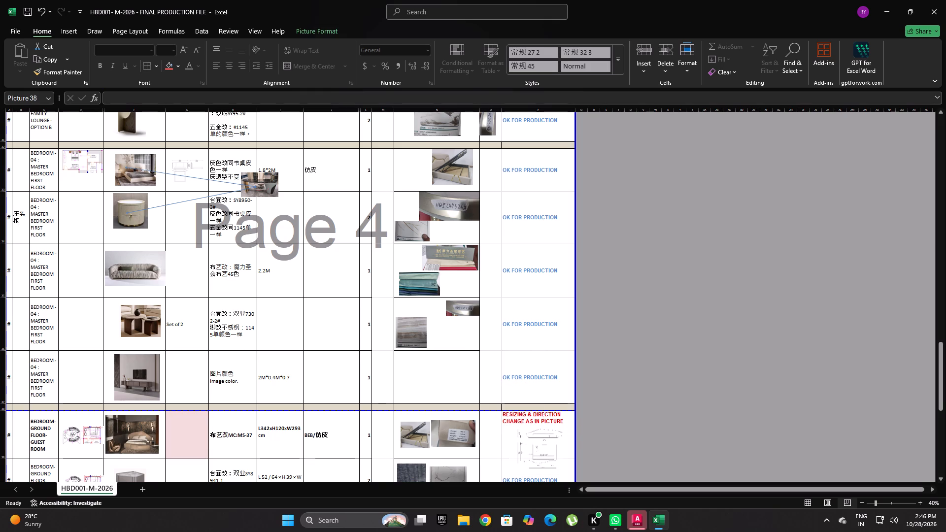
pyautogui.moveTo(567, 448); pyautogui.dragTo(568, 448)
pyautogui.moveTo(568, 474); pyautogui.dragTo(551, 456)
pyautogui.click(552, 443)
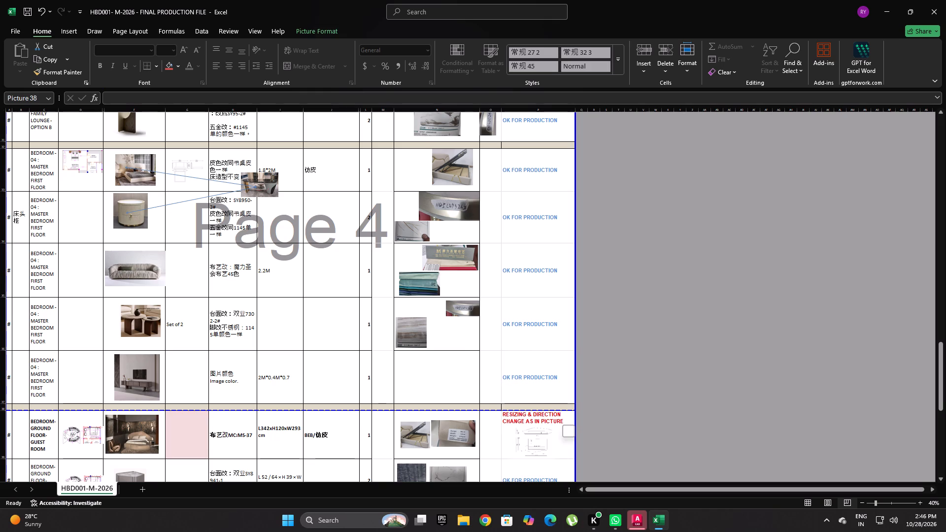
pyautogui.click(567, 382)
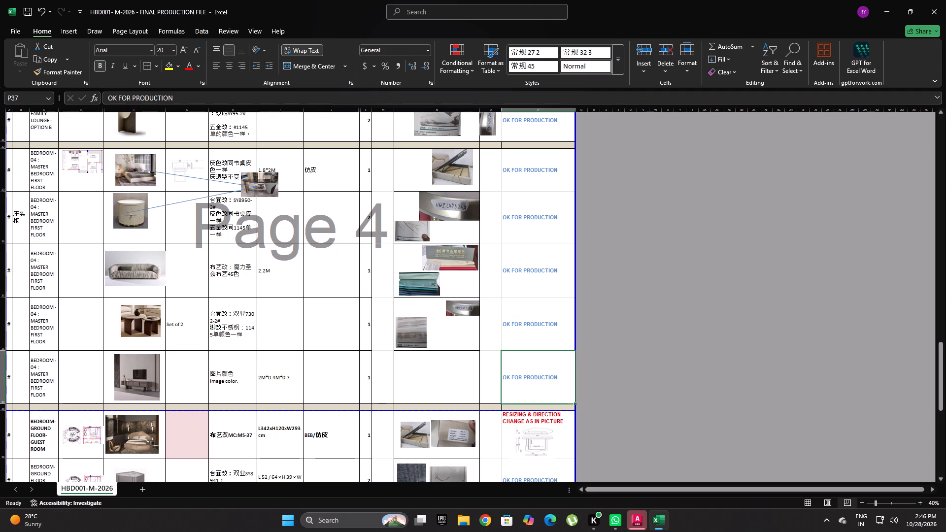
# Add a full stop after "L342xH120xW293 cm" in the guest room bed's size cell and start a new line below it.
pyautogui.doubleClick(273, 434)
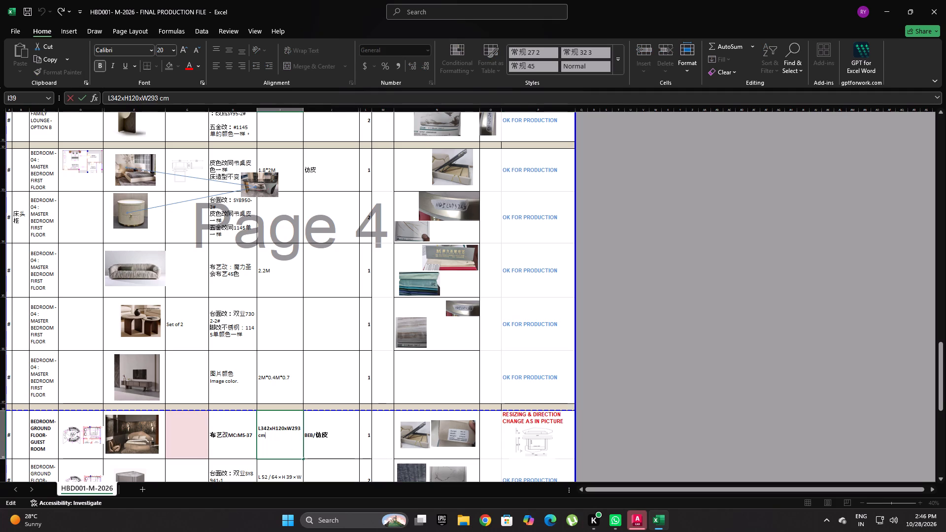
pyautogui.press('.')
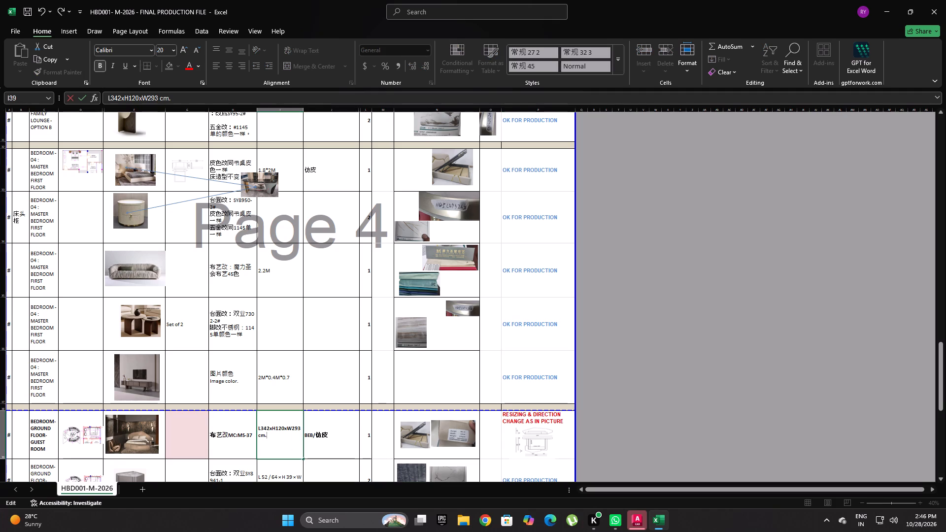
pyautogui.hotkey('shift', 'Return')
pyautogui.tripleClick(273, 434)
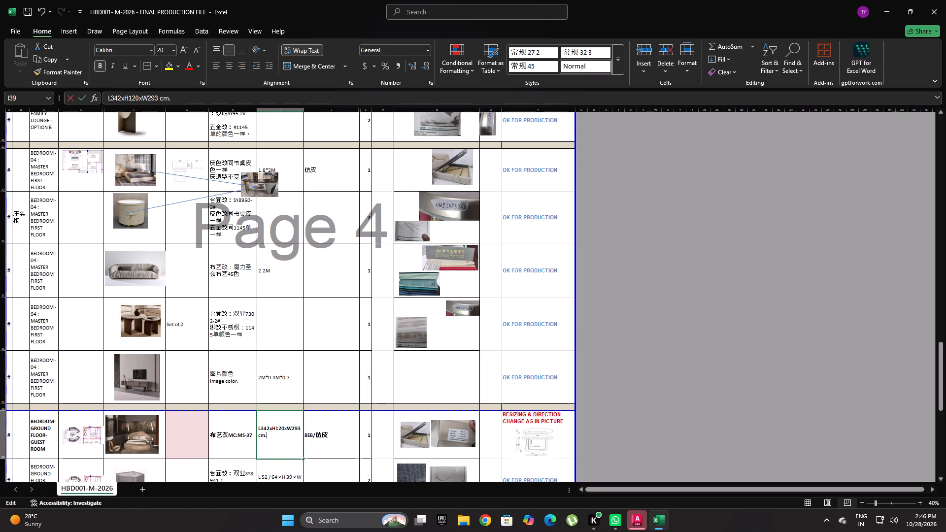
pyautogui.hotkey('ctrl', 'alt', 'Return')
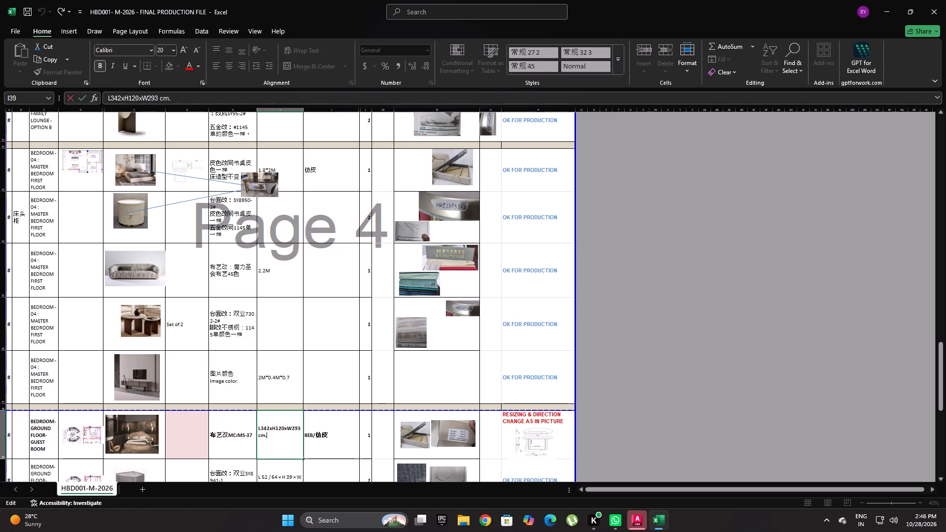
pyautogui.hotkey('ctrl', 'alt', 'Return')
pyautogui.hotkey('alt', 'Return')
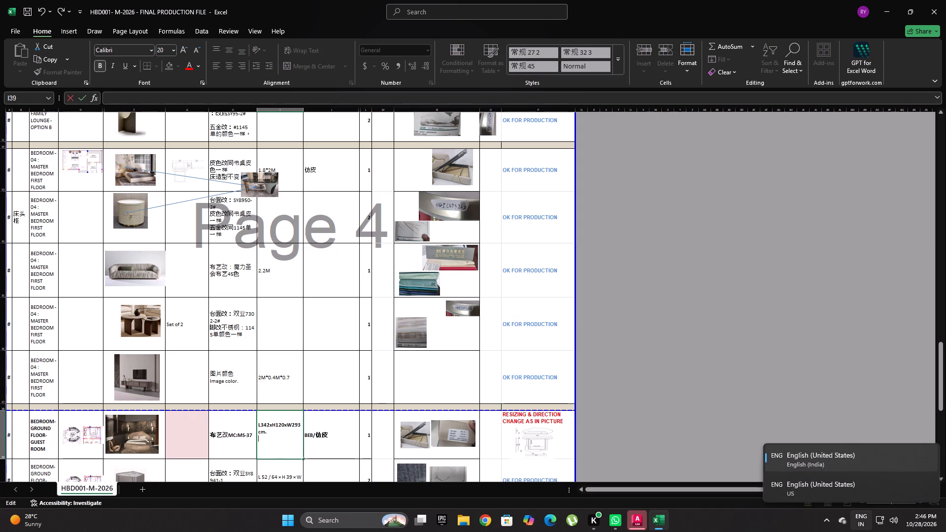
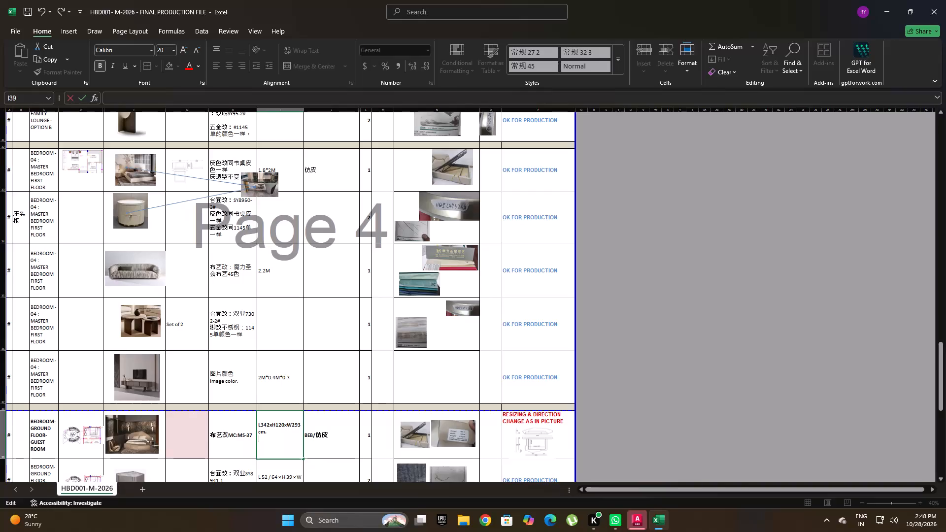
# Enlarge the dimension drawing of the entrance cabinet (item 6, 柜子) and examine its dimensions.
pyautogui.moveTo(938, 388); pyautogui.dragTo(938, 335)
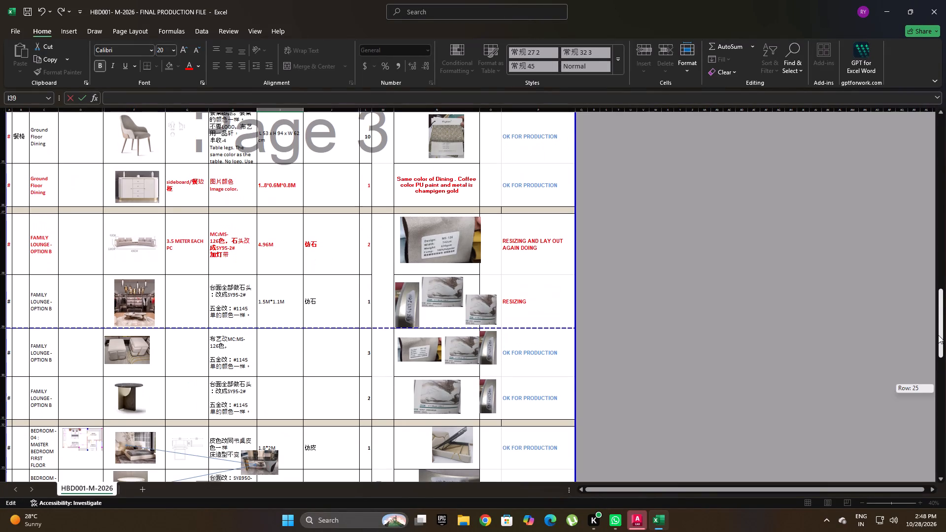
pyautogui.moveTo(938, 335); pyautogui.dragTo(938, 244)
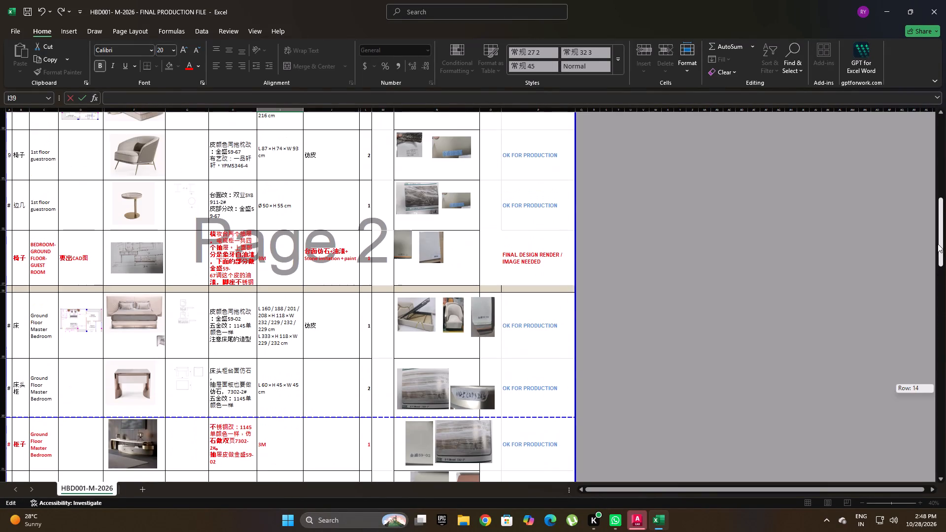
pyautogui.moveTo(938, 244); pyautogui.dragTo(933, 207)
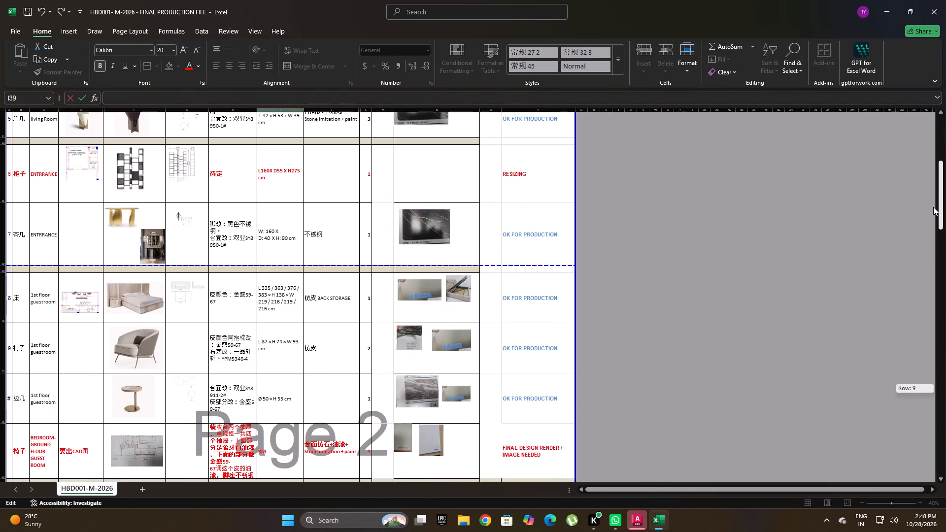
pyautogui.moveTo(933, 207); pyautogui.dragTo(933, 203)
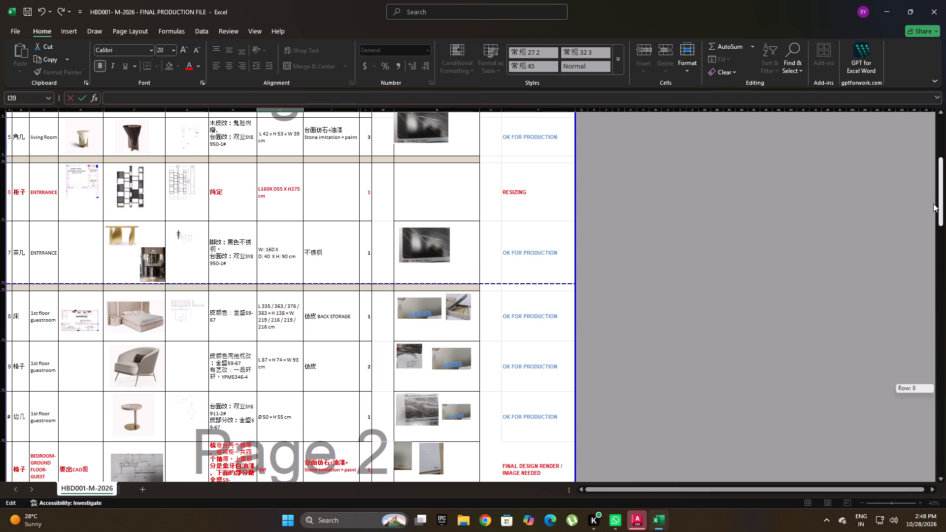
pyautogui.moveTo(933, 203); pyautogui.dragTo(933, 202)
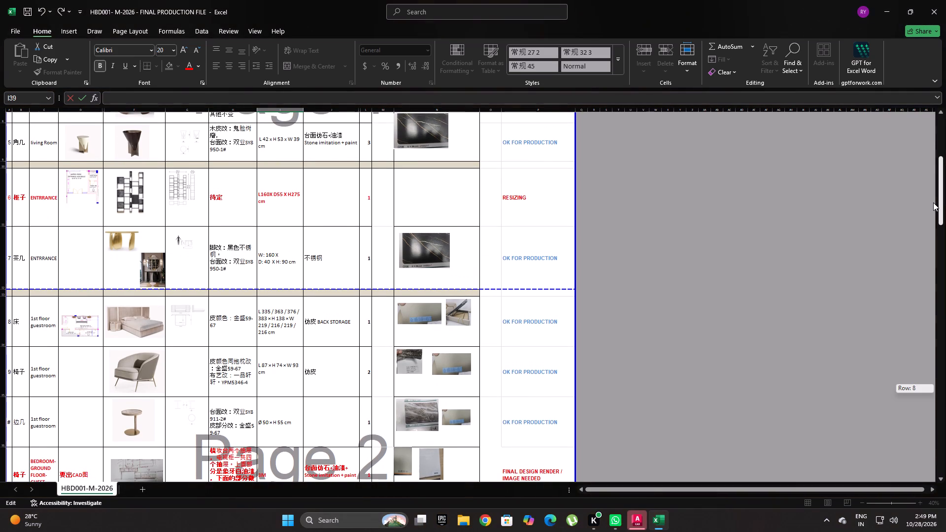
pyautogui.moveTo(933, 202); pyautogui.dragTo(933, 201)
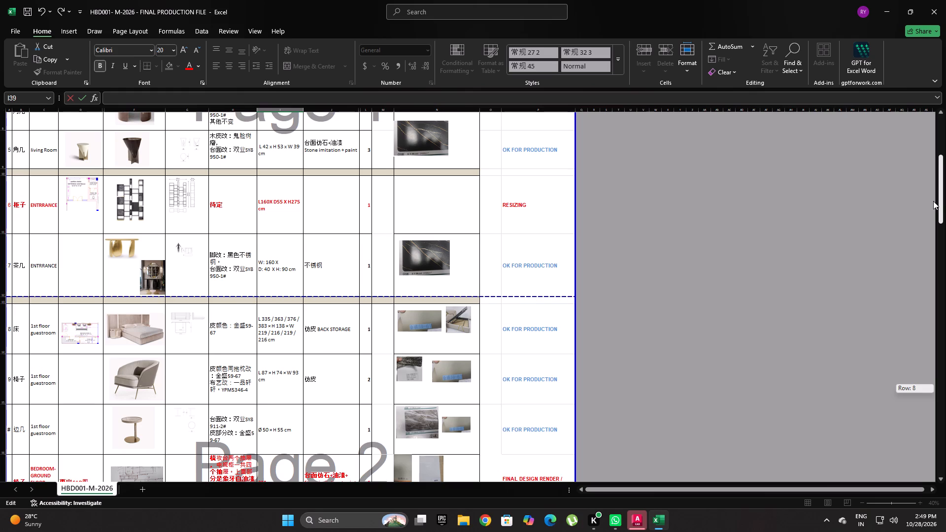
pyautogui.moveTo(933, 201); pyautogui.dragTo(933, 198)
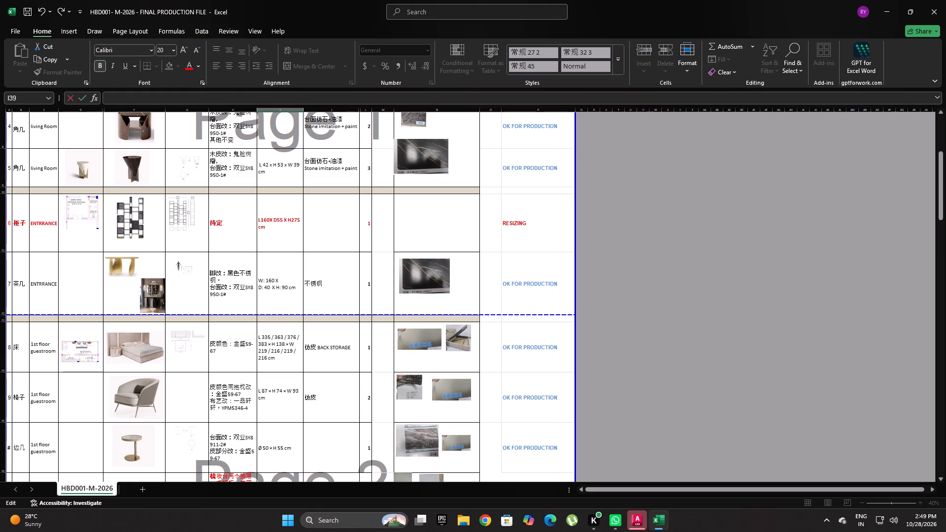
pyautogui.click(186, 202)
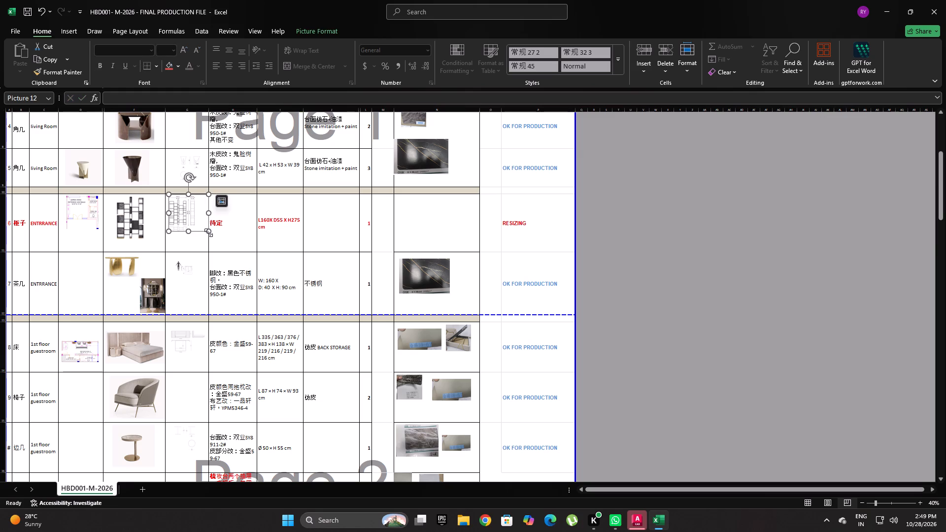
pyautogui.moveTo(208, 233); pyautogui.dragTo(474, 432)
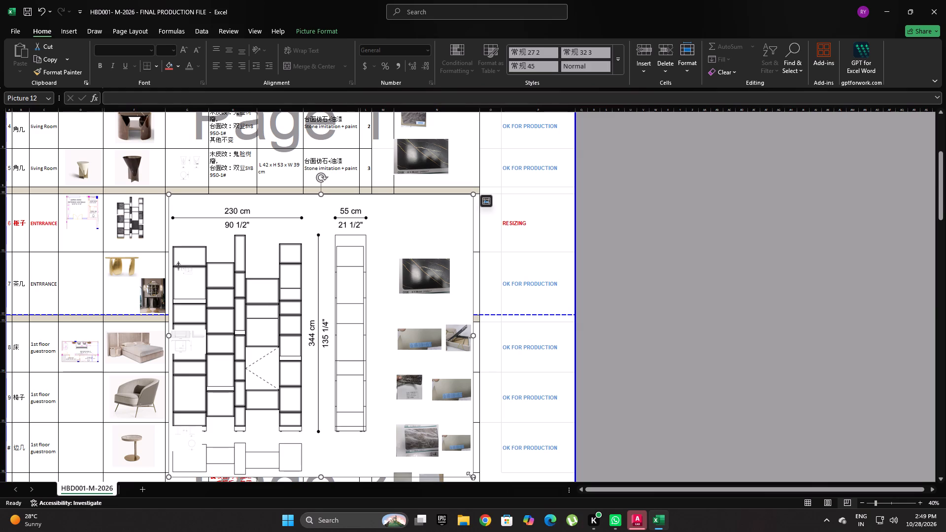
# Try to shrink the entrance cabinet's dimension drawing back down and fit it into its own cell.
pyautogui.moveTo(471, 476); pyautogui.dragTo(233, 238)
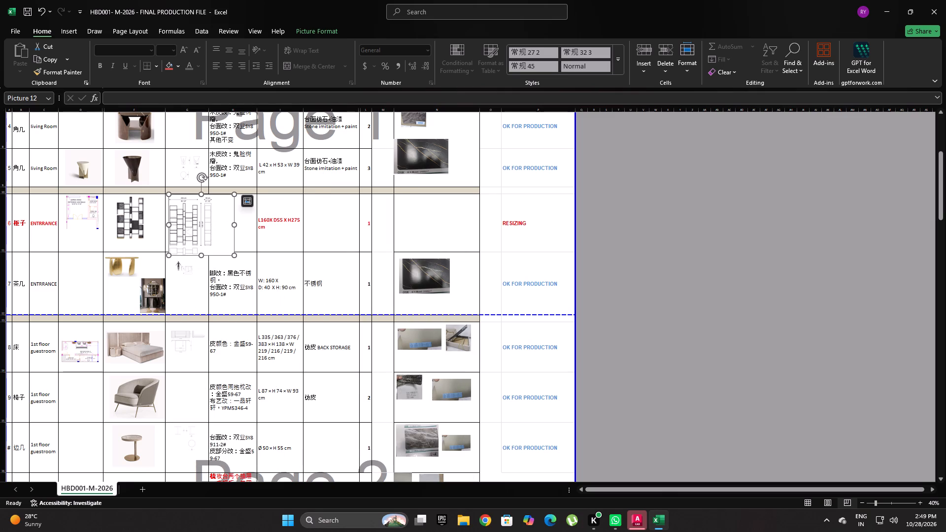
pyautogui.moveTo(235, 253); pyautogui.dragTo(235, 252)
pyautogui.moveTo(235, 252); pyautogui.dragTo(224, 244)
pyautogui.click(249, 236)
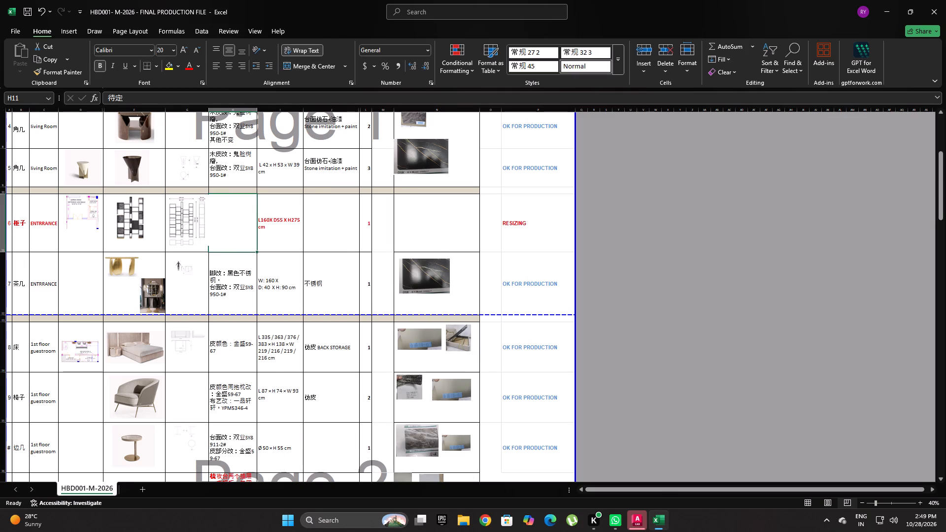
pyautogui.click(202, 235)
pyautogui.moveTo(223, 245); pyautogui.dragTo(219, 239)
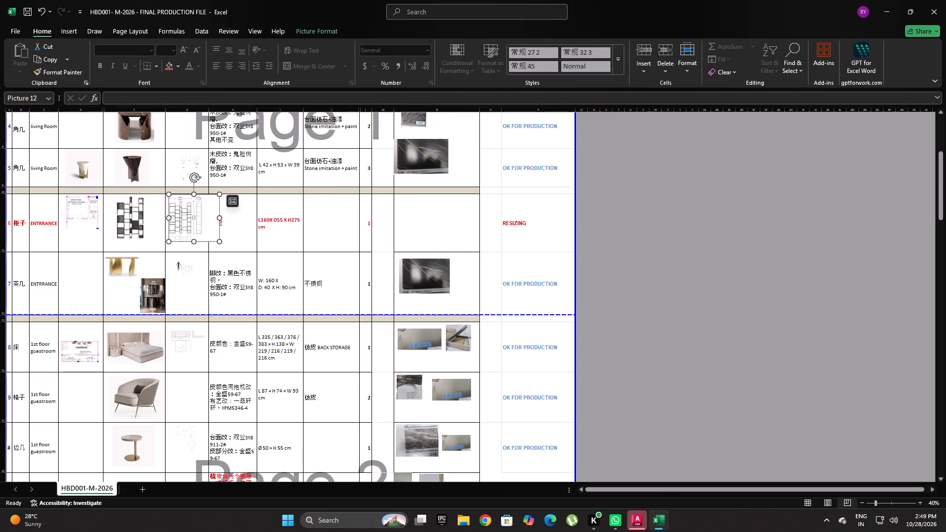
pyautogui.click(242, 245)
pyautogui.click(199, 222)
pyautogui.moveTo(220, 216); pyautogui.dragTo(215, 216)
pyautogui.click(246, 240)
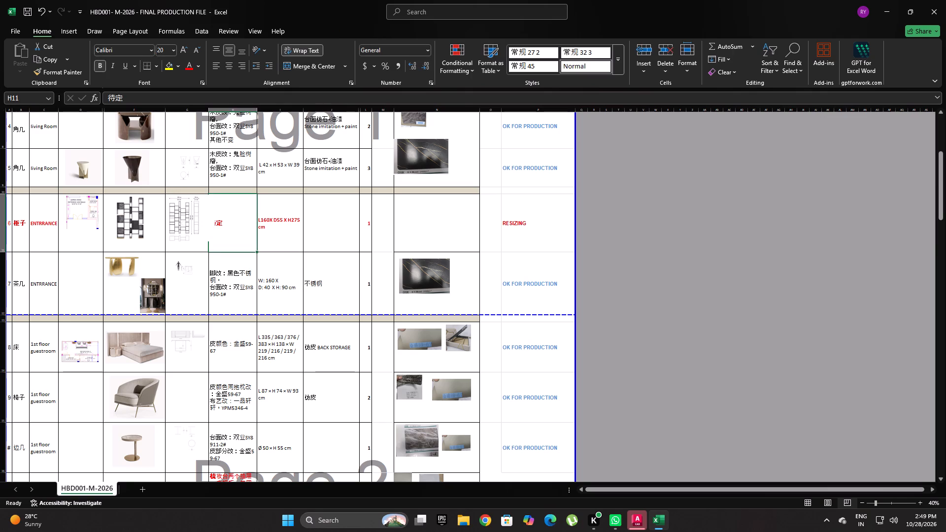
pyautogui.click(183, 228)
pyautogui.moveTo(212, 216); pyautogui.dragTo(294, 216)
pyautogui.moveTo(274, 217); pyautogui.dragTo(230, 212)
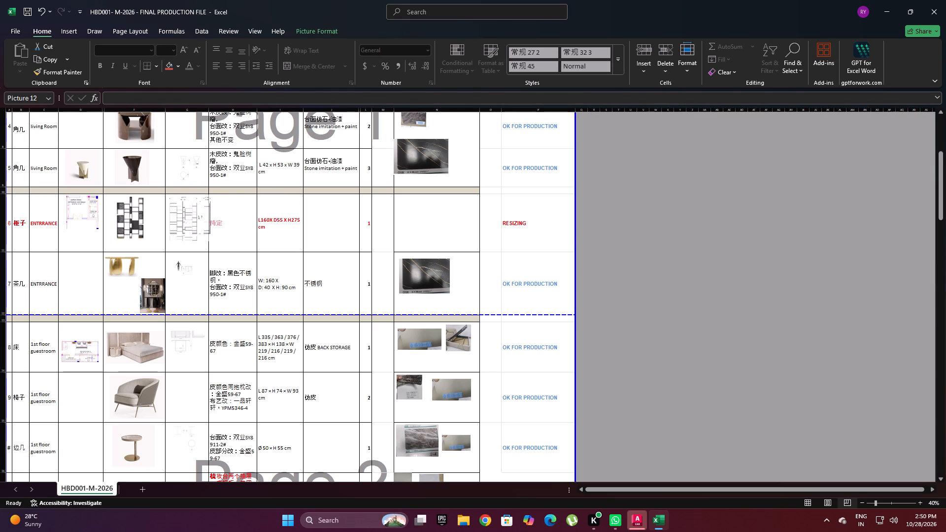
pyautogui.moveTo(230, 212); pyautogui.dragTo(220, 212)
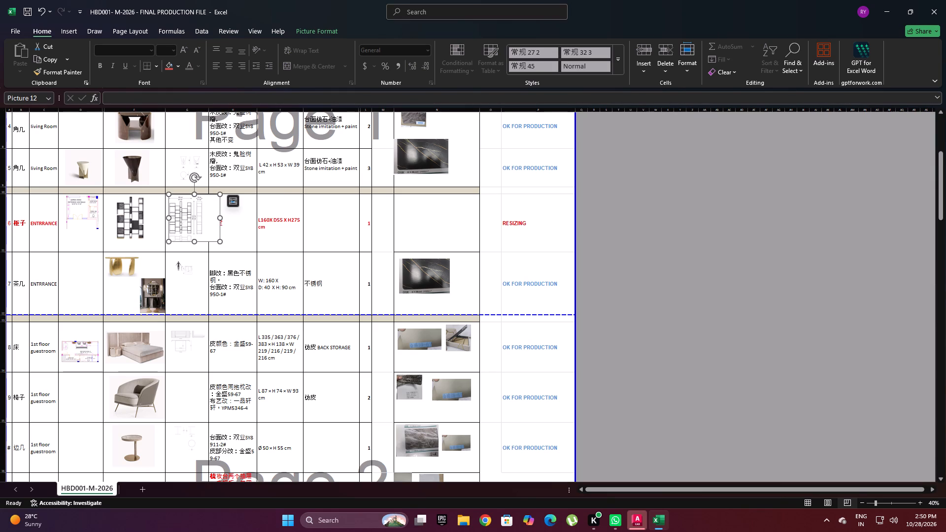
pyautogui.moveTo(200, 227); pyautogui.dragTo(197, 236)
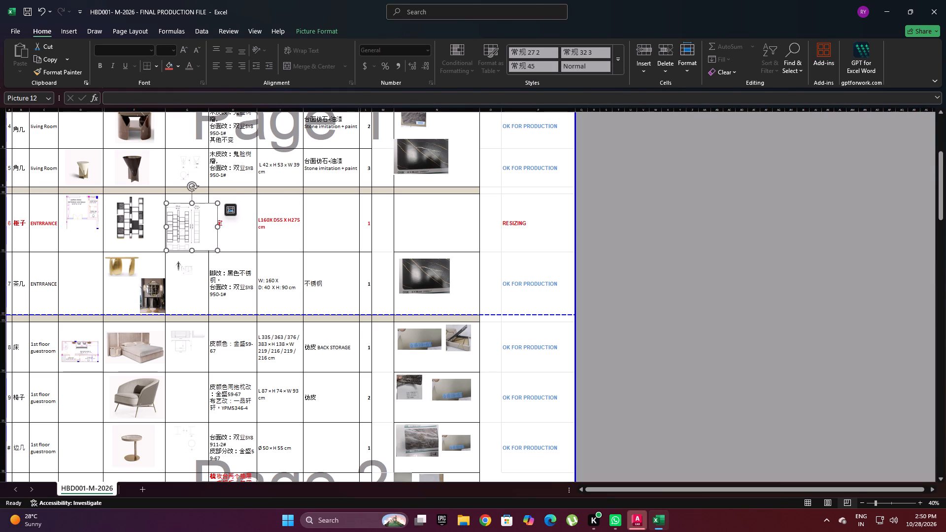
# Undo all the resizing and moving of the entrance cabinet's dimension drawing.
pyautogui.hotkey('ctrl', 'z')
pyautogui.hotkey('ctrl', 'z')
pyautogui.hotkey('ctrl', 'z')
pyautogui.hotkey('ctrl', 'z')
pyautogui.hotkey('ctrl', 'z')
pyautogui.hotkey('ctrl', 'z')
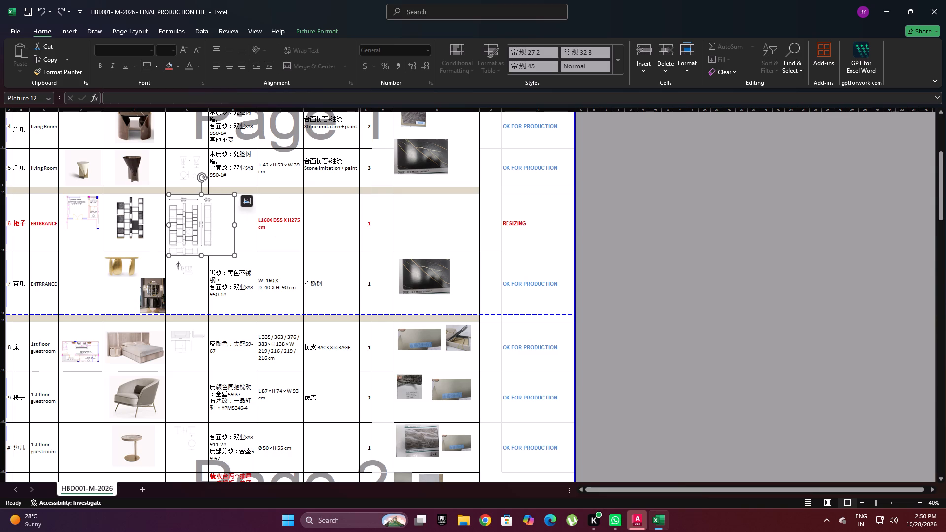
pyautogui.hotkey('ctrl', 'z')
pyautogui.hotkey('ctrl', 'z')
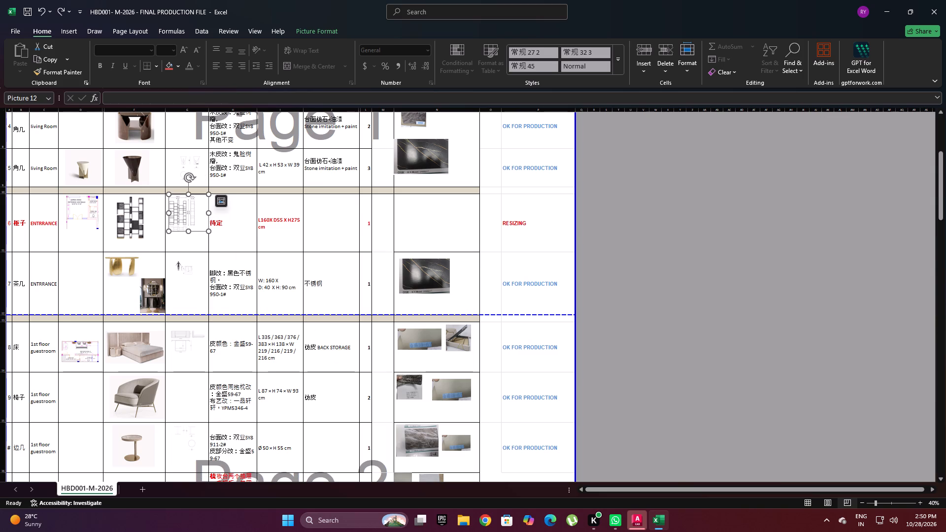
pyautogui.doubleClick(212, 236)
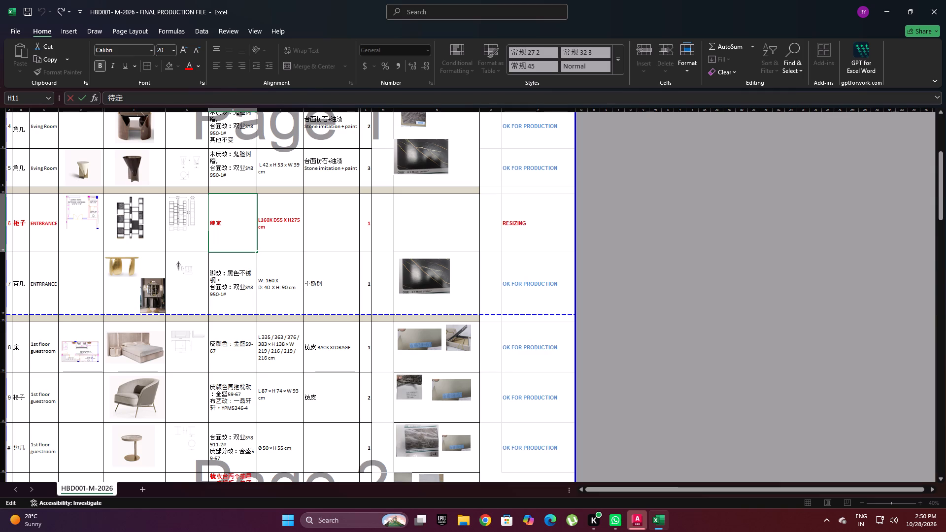
# Enlarge the entrance cabinet's floor plan picture to examine the partition shelf area, and undo the enlargement.
pyautogui.click(87, 217)
pyautogui.moveTo(100, 230); pyautogui.dragTo(269, 376)
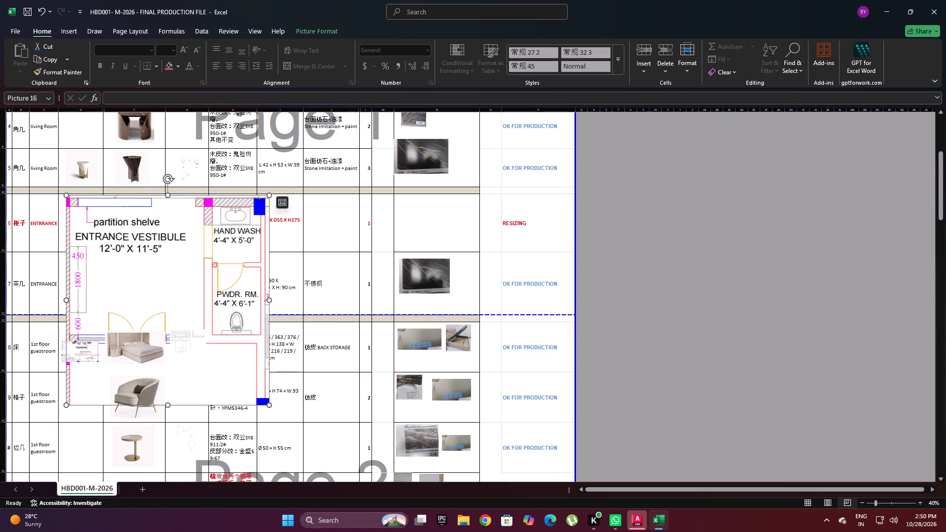
pyautogui.hotkey('ctrl', 'z')
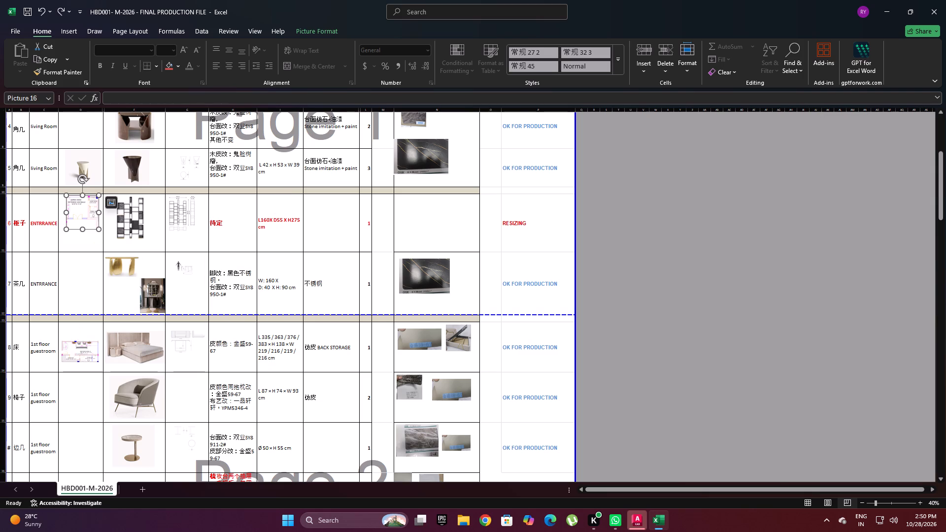
pyautogui.click(348, 314)
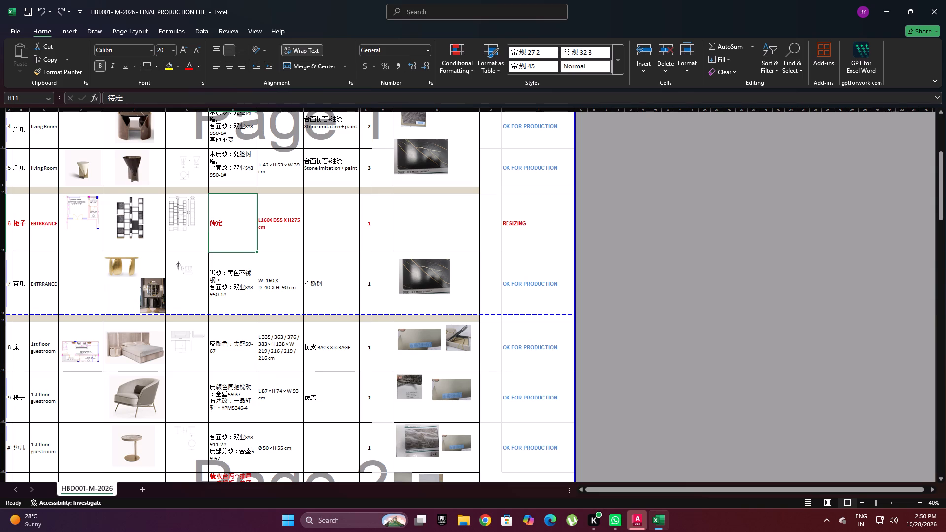
# Review the sizes and production status from the entrance rows through the first floor master bedroom, especially the family lounge items marked for resizing.
pyautogui.moveTo(943, 204); pyautogui.dragTo(945, 224)
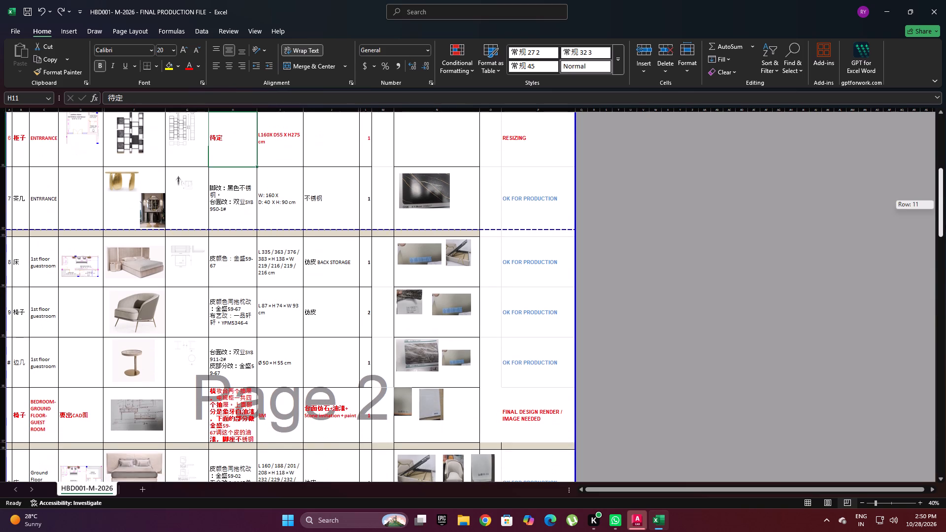
pyautogui.moveTo(945, 224); pyautogui.dragTo(945, 256)
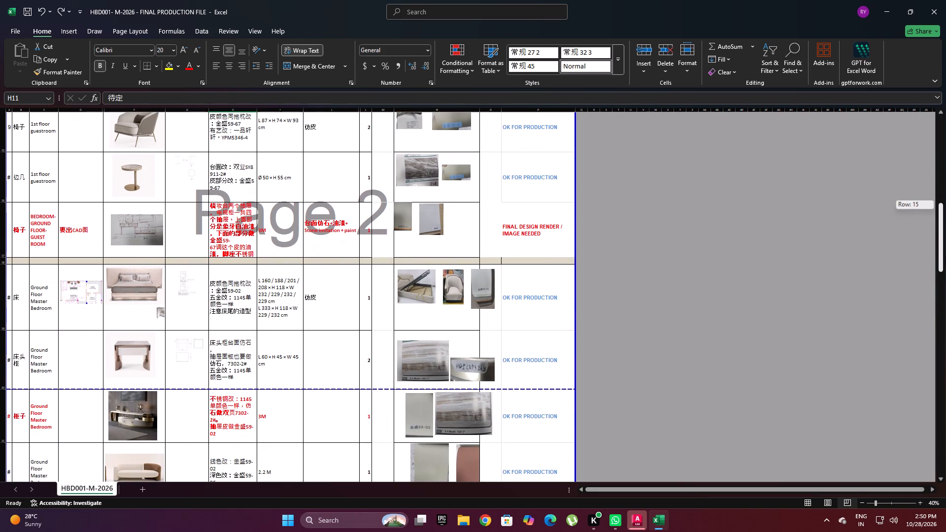
pyautogui.moveTo(945, 256); pyautogui.dragTo(945, 314)
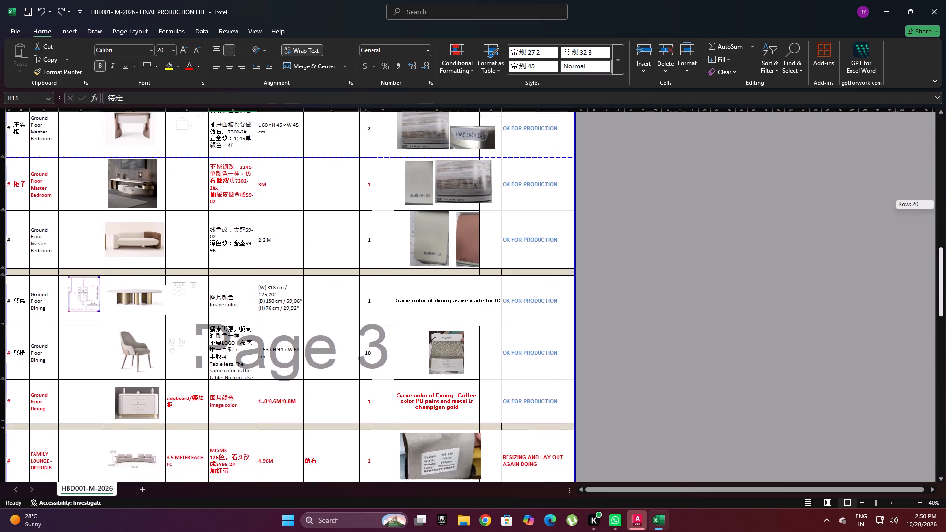
pyautogui.moveTo(945, 314); pyautogui.dragTo(945, 317)
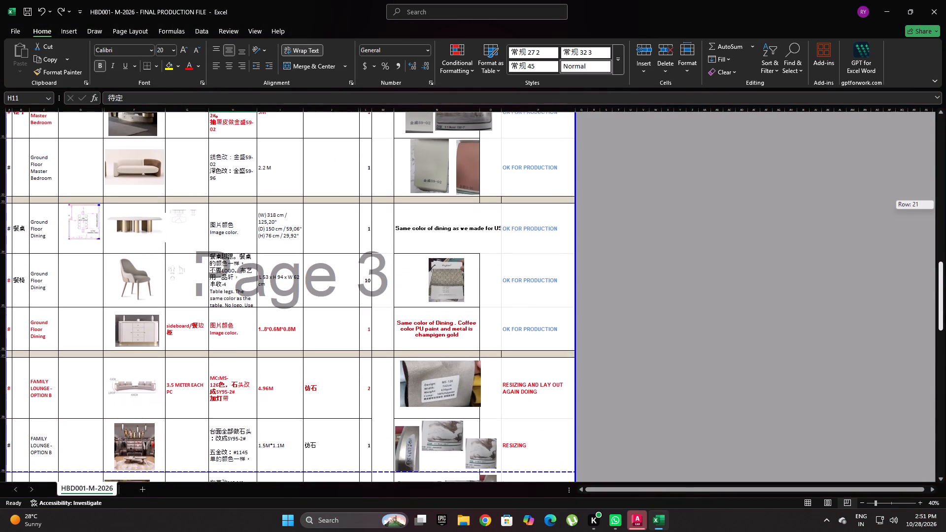
pyautogui.moveTo(945, 317); pyautogui.dragTo(945, 319)
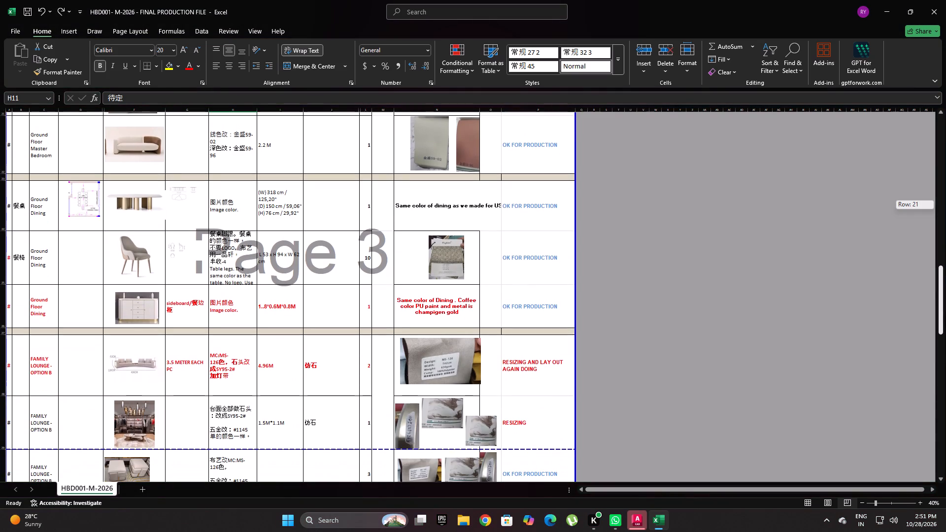
pyautogui.moveTo(945, 319); pyautogui.dragTo(945, 324)
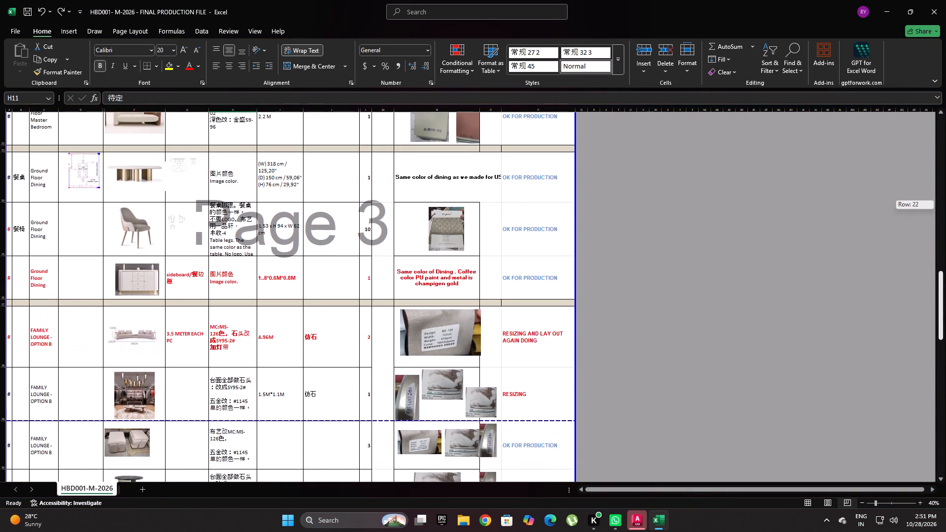
pyautogui.moveTo(945, 324); pyautogui.dragTo(945, 343)
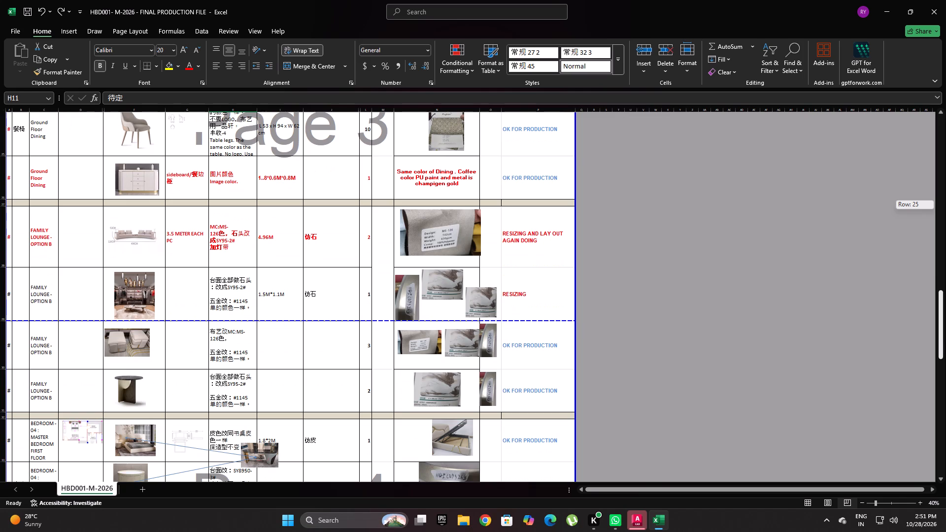
pyautogui.moveTo(945, 343); pyautogui.dragTo(945, 344)
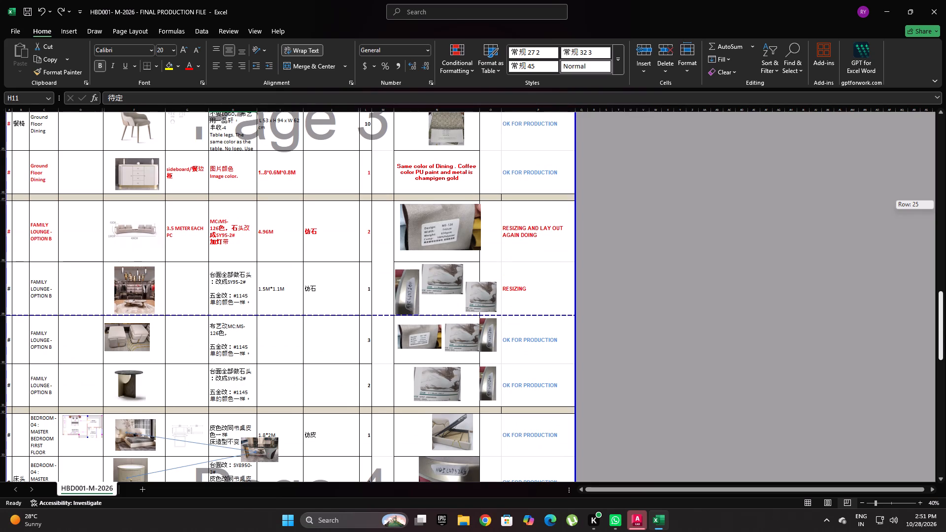
pyautogui.moveTo(945, 344); pyautogui.dragTo(945, 352)
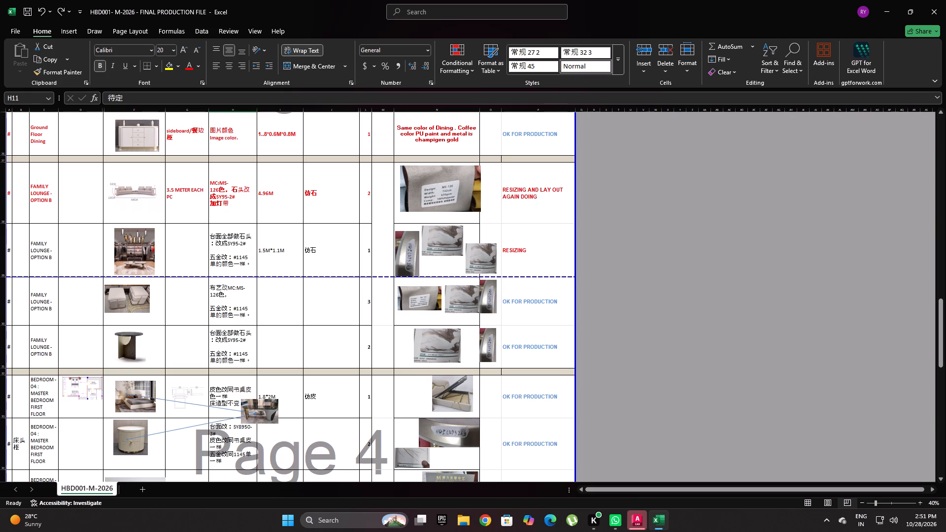
pyautogui.click(940, 326)
pyautogui.moveTo(944, 313); pyautogui.dragTo(944, 320)
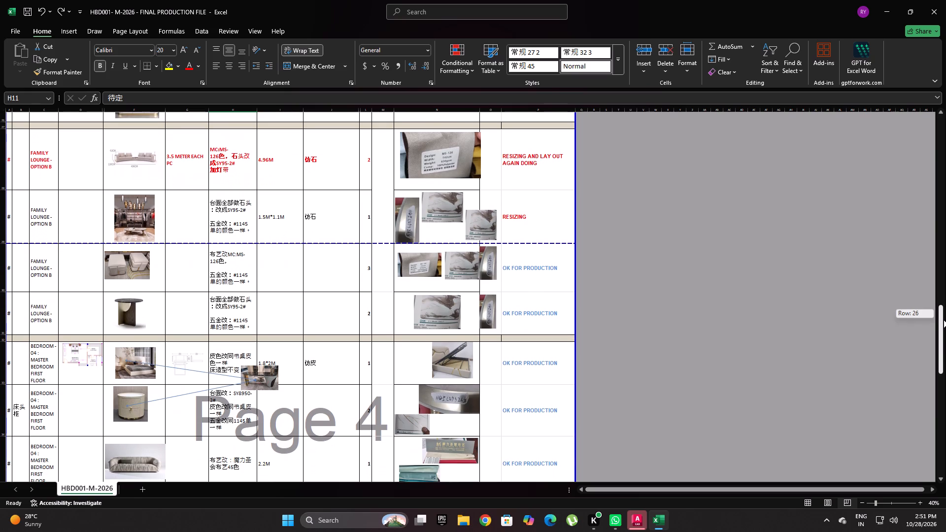
pyautogui.moveTo(944, 320); pyautogui.dragTo(945, 329)
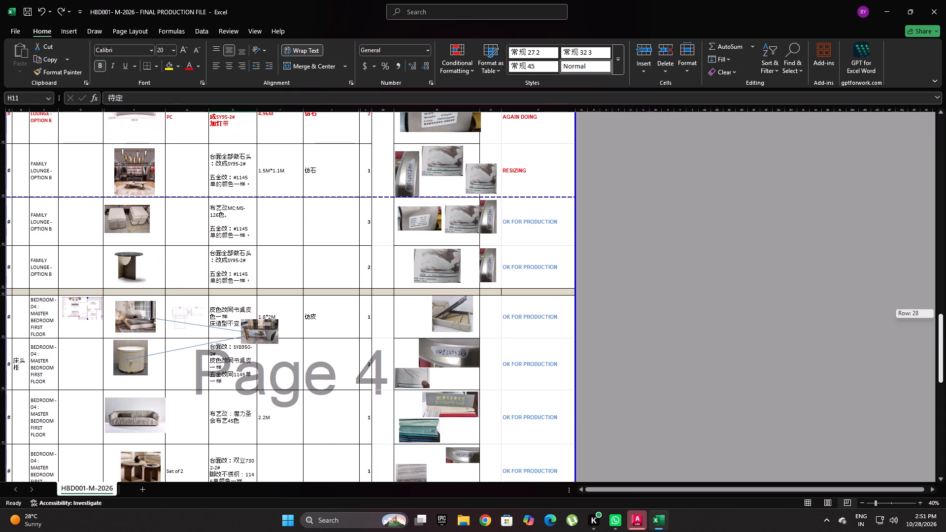
pyautogui.moveTo(945, 329); pyautogui.dragTo(945, 332)
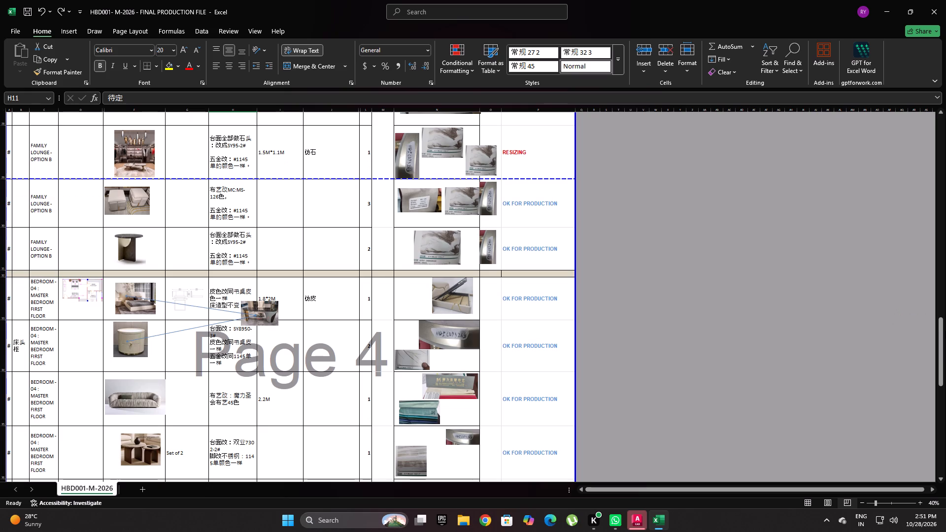
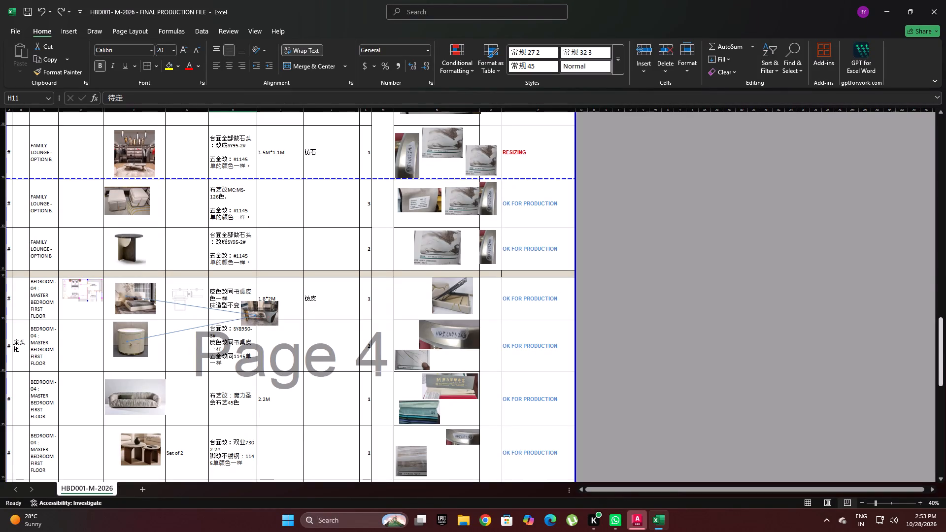
# Review the sizes and production status of the first floor master bedroom items down to the ground floor guest room bed marked for resizing.
pyautogui.moveTo(944, 359); pyautogui.dragTo(945, 374)
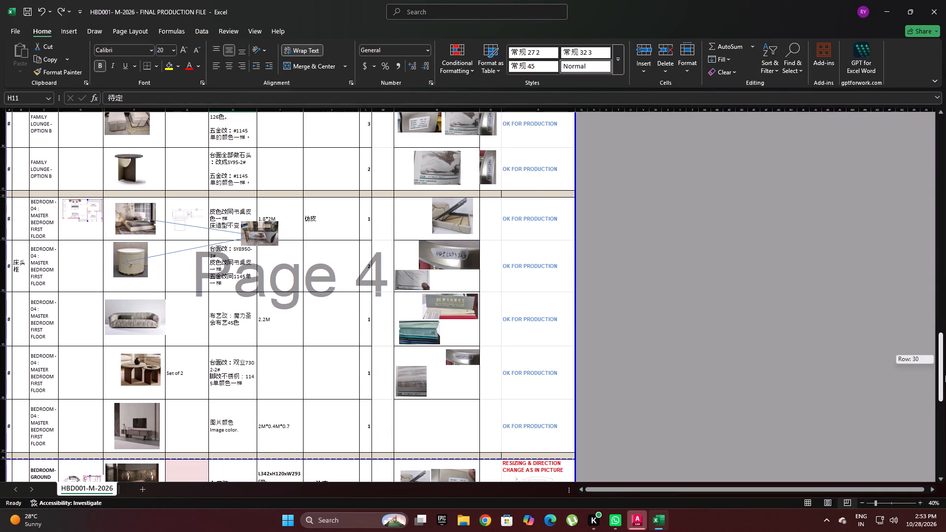
pyautogui.moveTo(945, 374); pyautogui.dragTo(945, 385)
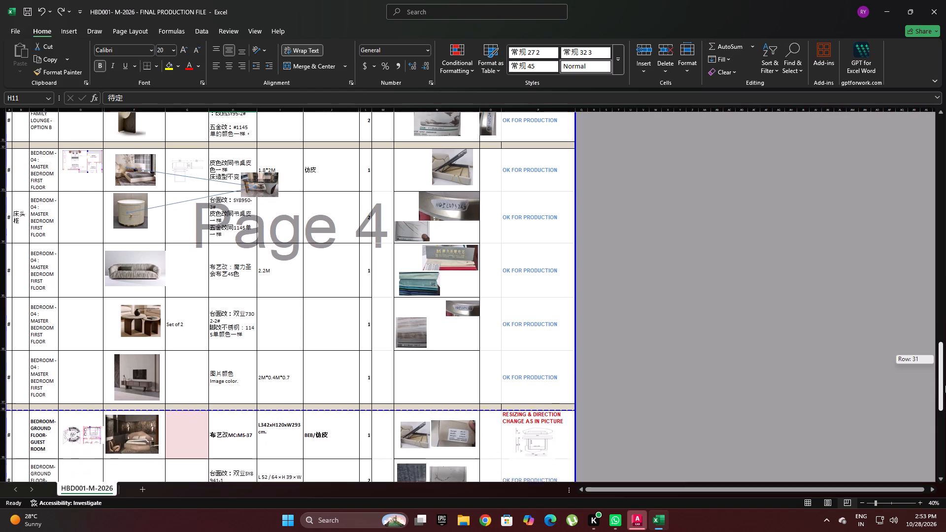
pyautogui.moveTo(945, 385); pyautogui.dragTo(945, 387)
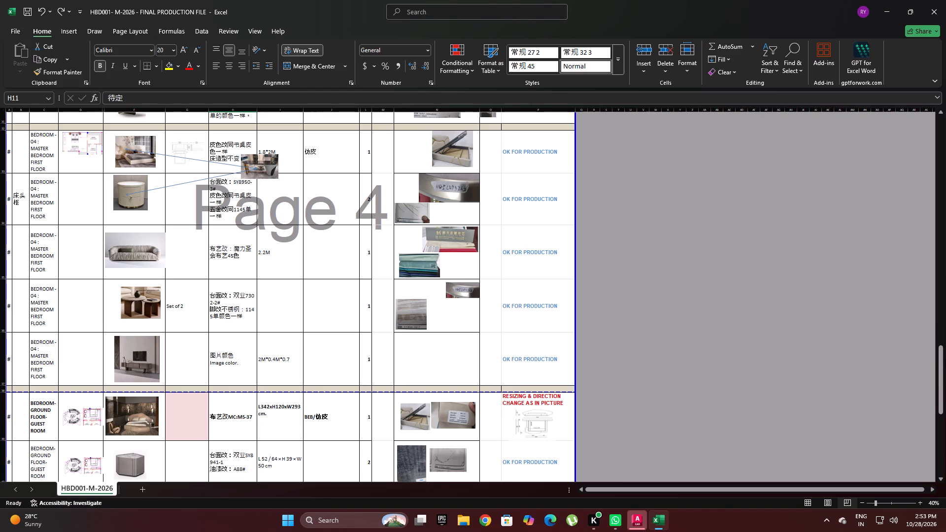
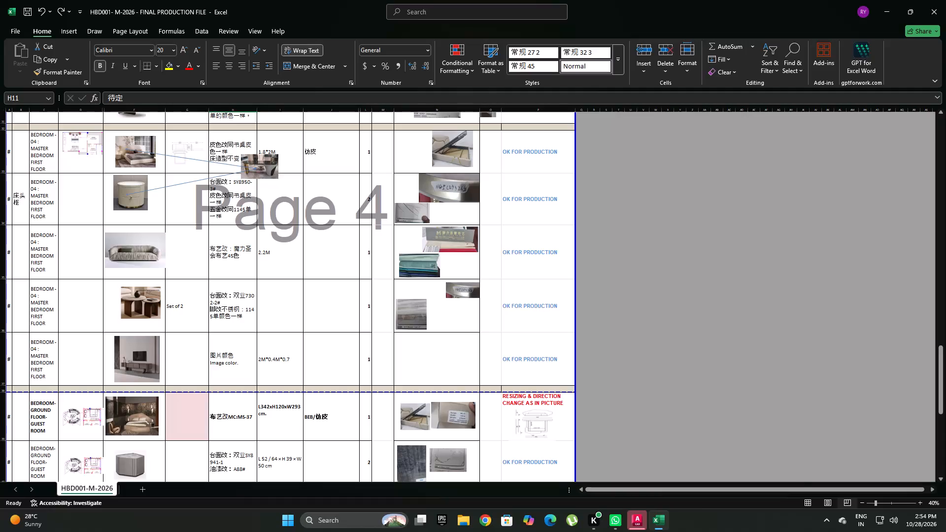
# Review the sizes and production statuses from the family lounge option B pieces to the sheet's final family lounge items and back to ground floor dining.
pyautogui.moveTo(943, 376); pyautogui.dragTo(940, 341)
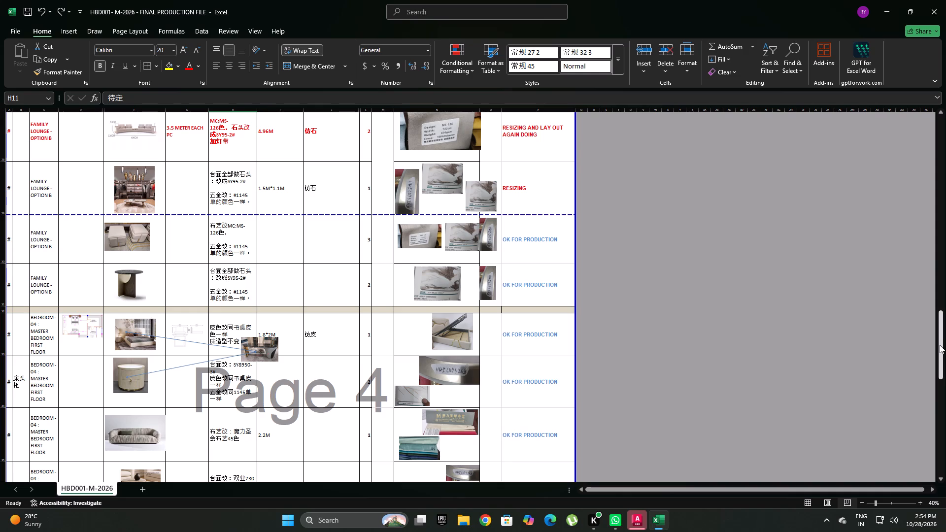
pyautogui.scroll(-1, 807, 365)
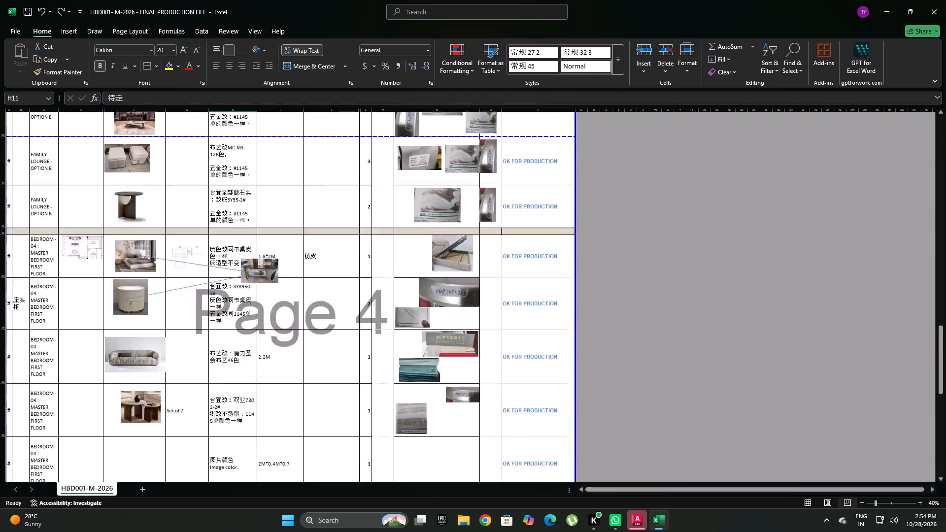
pyautogui.scroll(-2, 809, 365)
pyautogui.scroll(2, 809, 362)
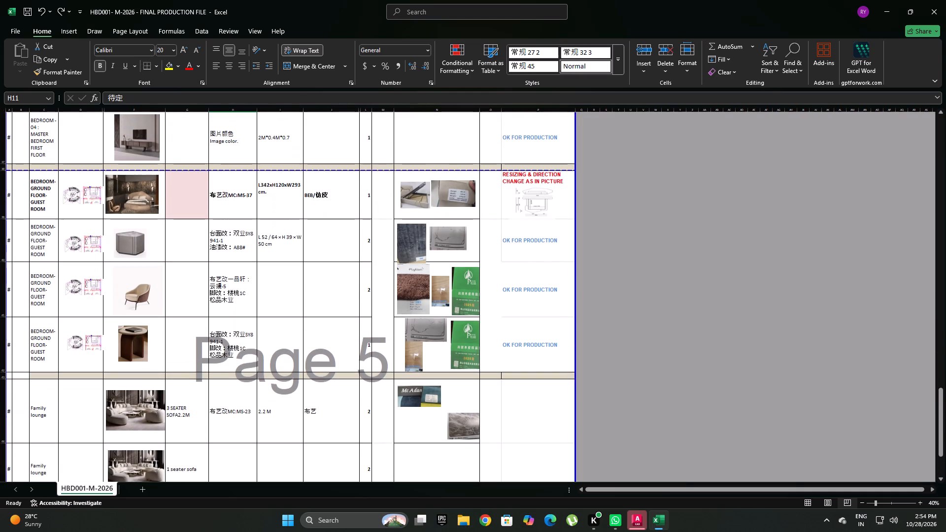
pyautogui.moveTo(937, 404); pyautogui.dragTo(941, 423)
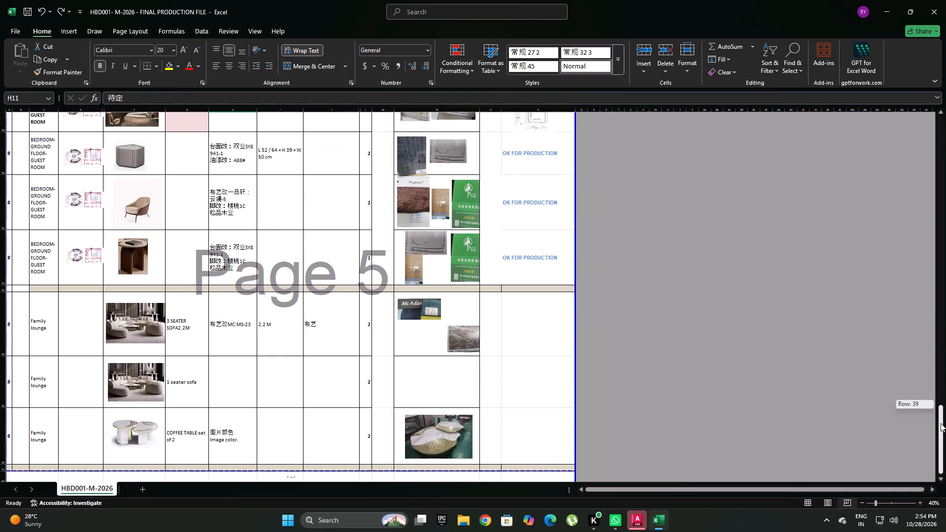
pyautogui.moveTo(941, 423); pyautogui.dragTo(940, 333)
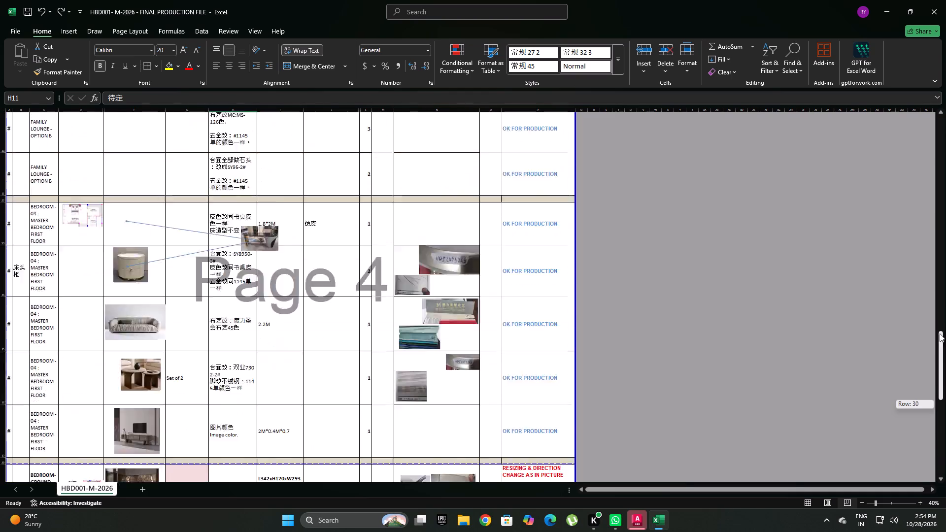
pyautogui.moveTo(940, 333); pyautogui.dragTo(933, 273)
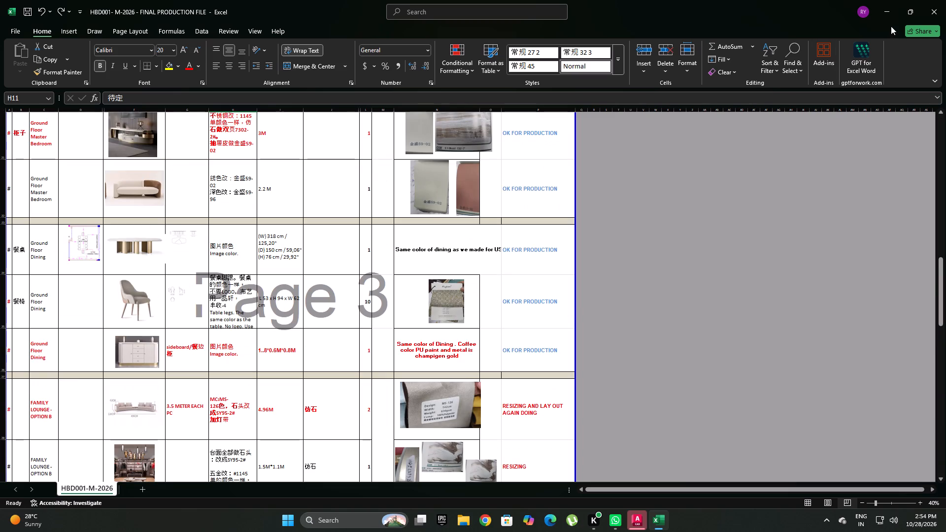
# Capture a screenshot of the full item 6 entrance cabinet row, from its number through its RESIZING status.
pyautogui.scroll(2, 587, 347)
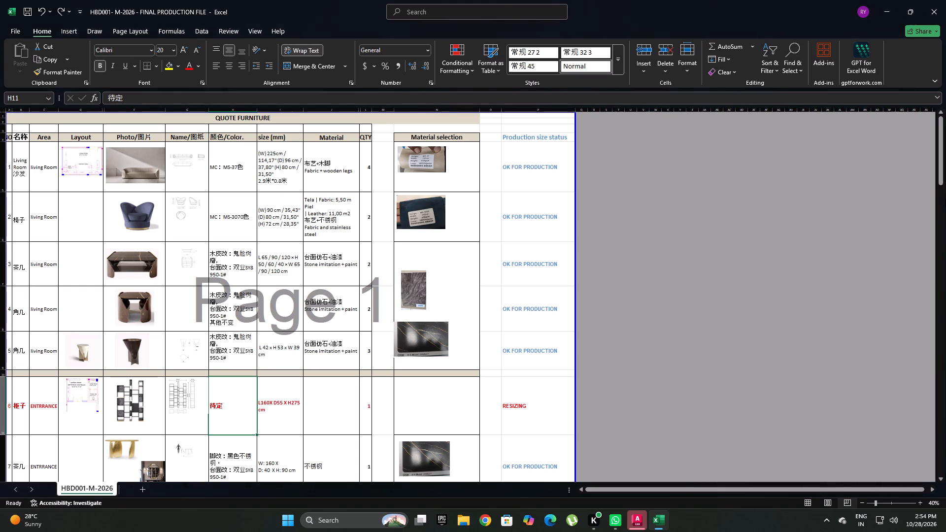
pyautogui.press('shift+super+s')
pyautogui.press('shift+super+a')
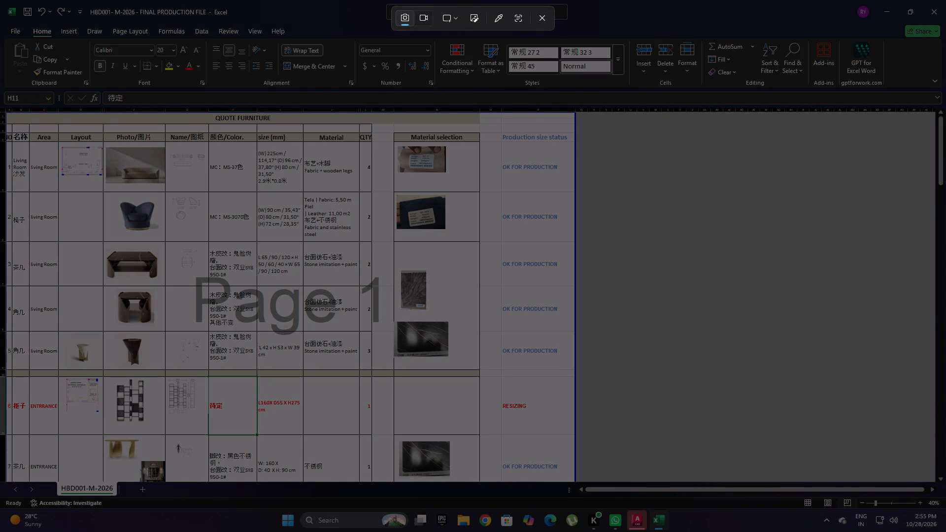
pyautogui.moveTo(5, 372); pyautogui.dragTo(577, 431)
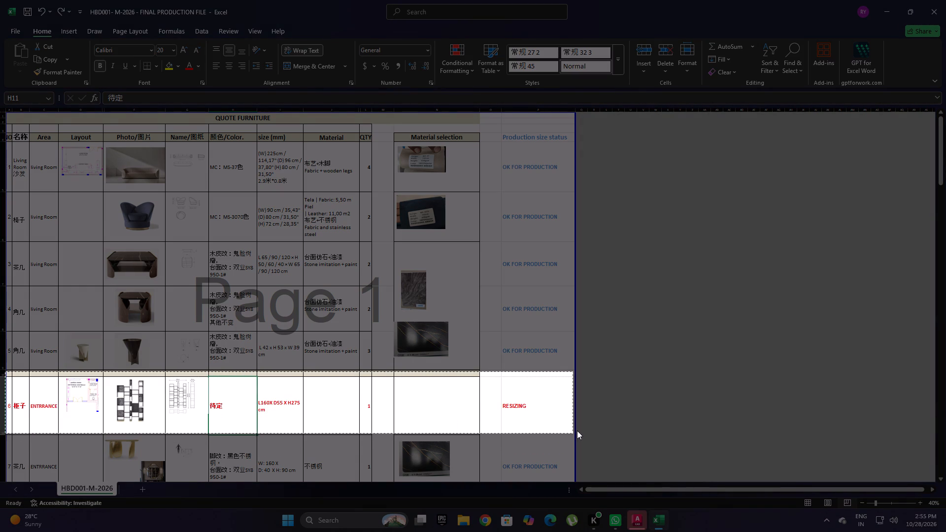
pyautogui.moveTo(577, 431); pyautogui.dragTo(573, 433)
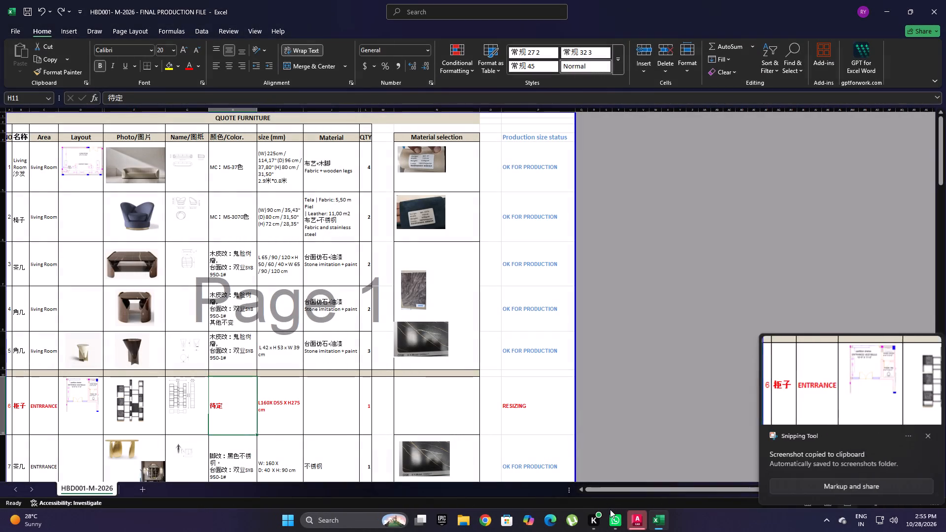
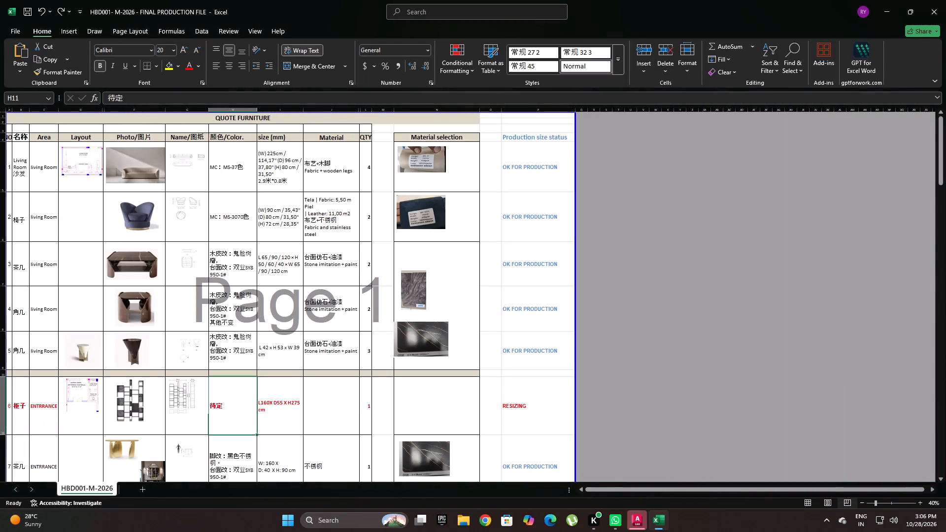
# Temporarily enlarge the item 6 entrance cabinet's technical drawing to read its dimensions, and restore its original size.
pyautogui.click(186, 401)
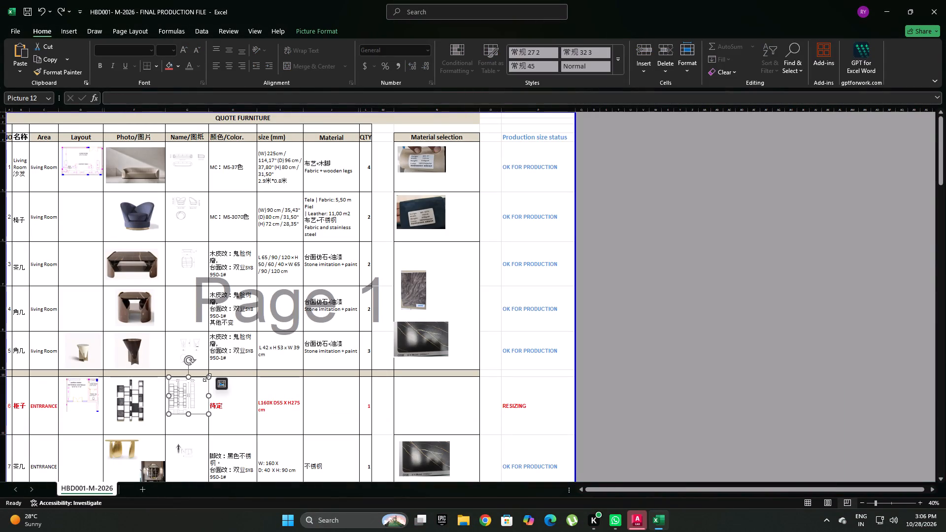
pyautogui.moveTo(207, 377); pyautogui.dragTo(339, 299)
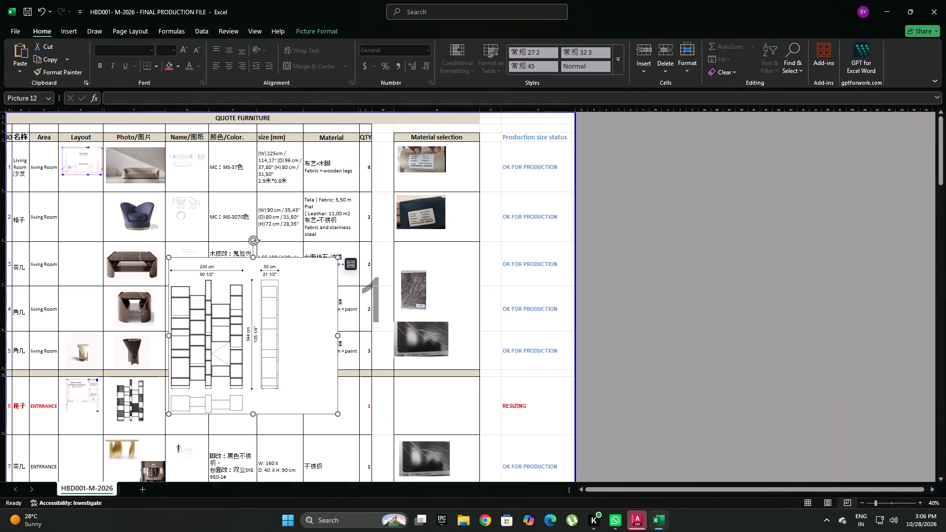
pyautogui.click(241, 350)
pyautogui.scroll(-1, 337, 336)
pyautogui.scroll(1, 337, 336)
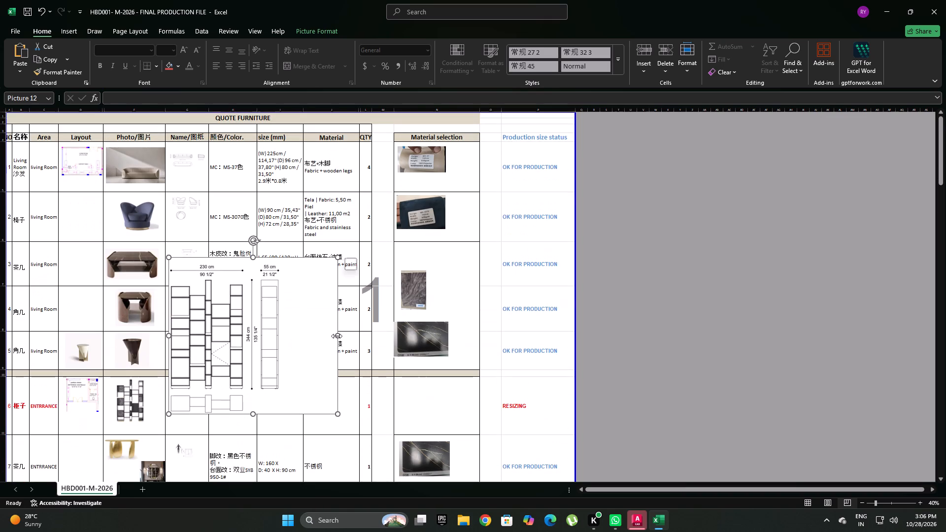
pyautogui.hotkey('ctrl', 'z')
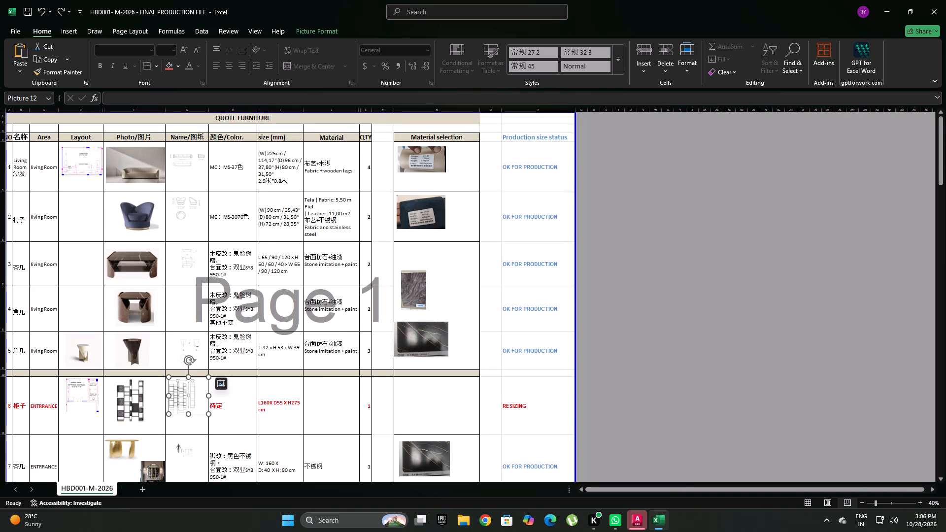
pyautogui.click(400, 405)
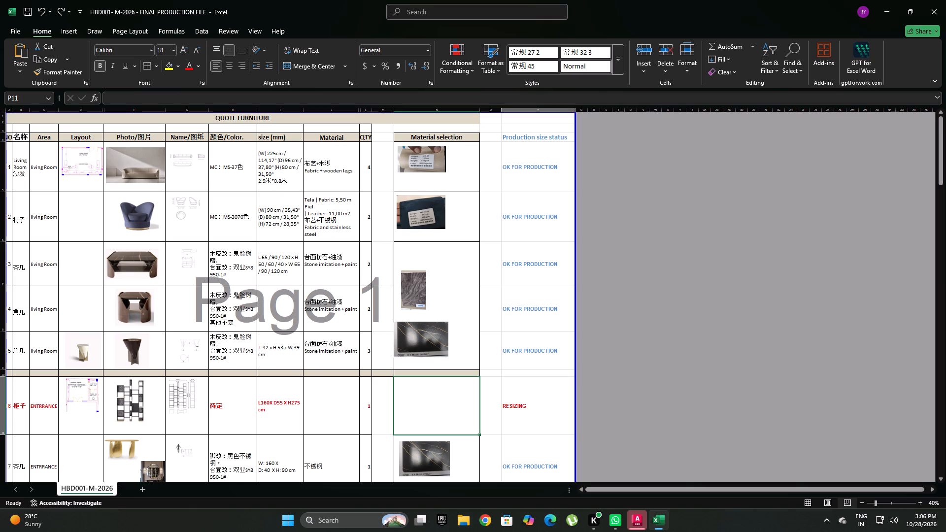
# Copy item 6's size, L160X D55 X H275 cm, onto a new line below RESIZING in its production size status cell.
pyautogui.doubleClick(527, 405)
pyautogui.click(278, 418)
pyautogui.click(278, 418)
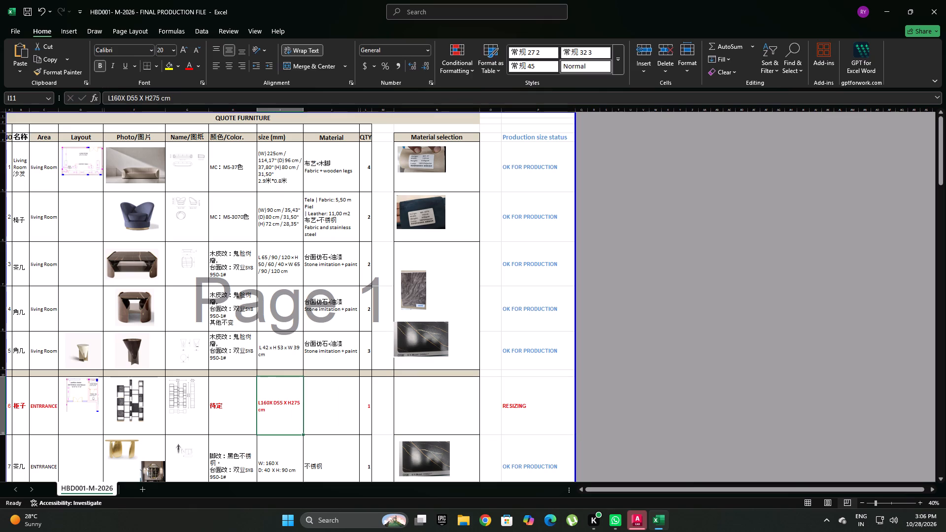
pyautogui.doubleClick(278, 415)
pyautogui.moveTo(277, 415); pyautogui.dragTo(249, 404)
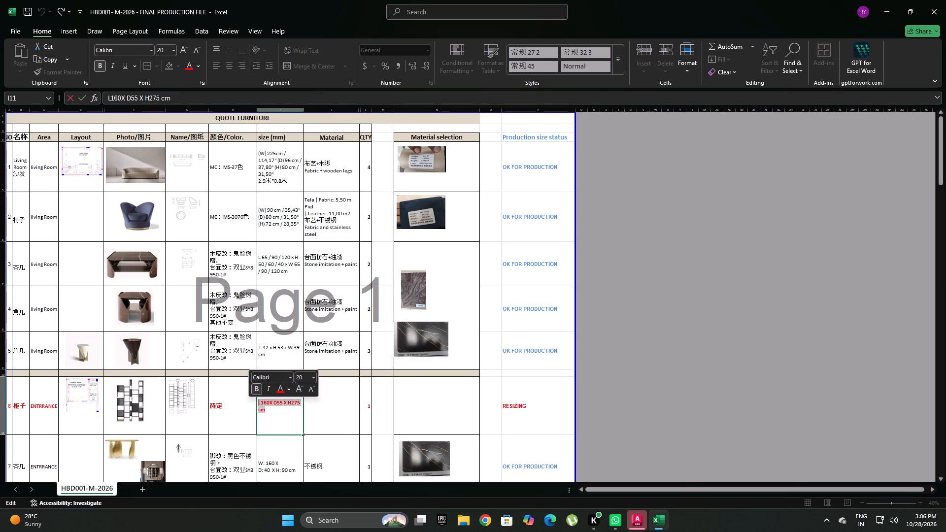
pyautogui.hotkey('ctrl', 'c')
pyautogui.doubleClick(529, 405)
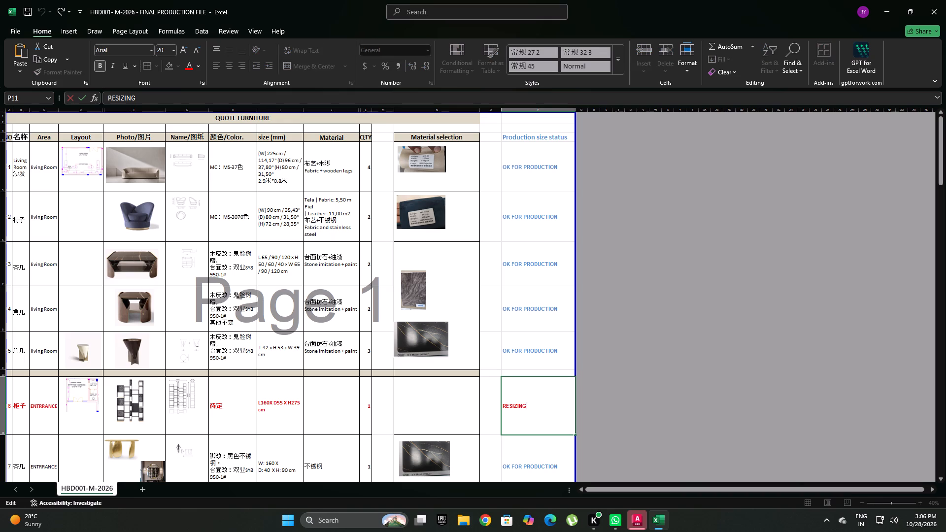
pyautogui.hotkey('ctrl', 'alt', 'Return')
pyautogui.hotkey('ctrl', 'Return')
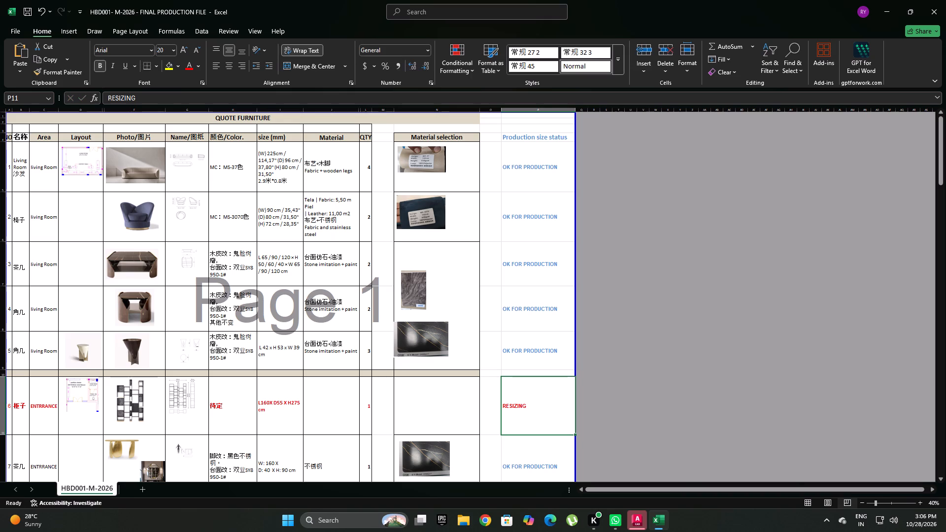
pyautogui.doubleClick(535, 399)
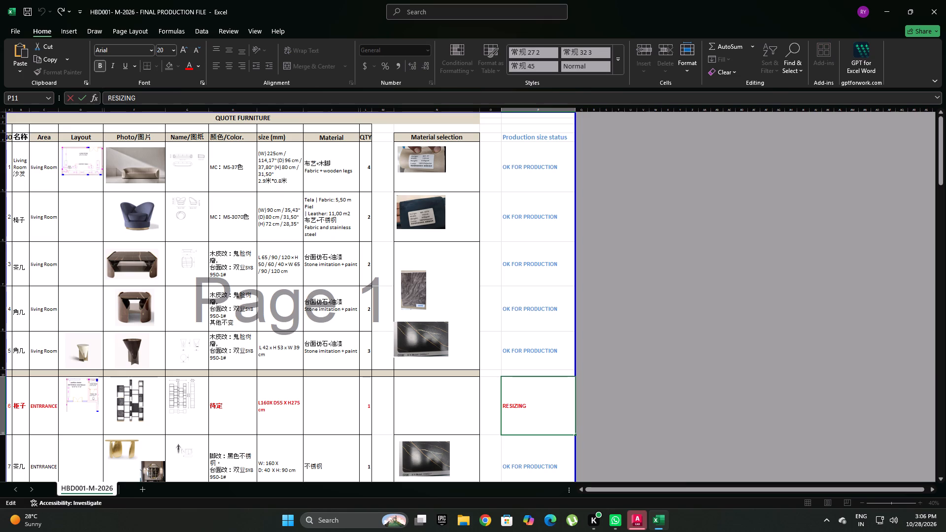
pyautogui.hotkey('ctrl', 'alt', 'Return')
pyautogui.hotkey('ctrl', 'alt', 'Return')
pyautogui.hotkey('alt', 'Return')
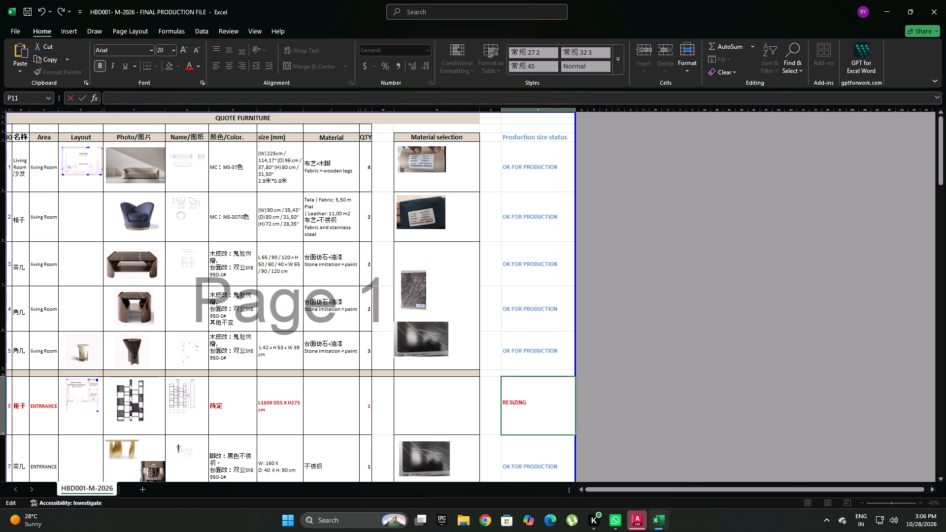
pyautogui.hotkey('ctrl', 'v')
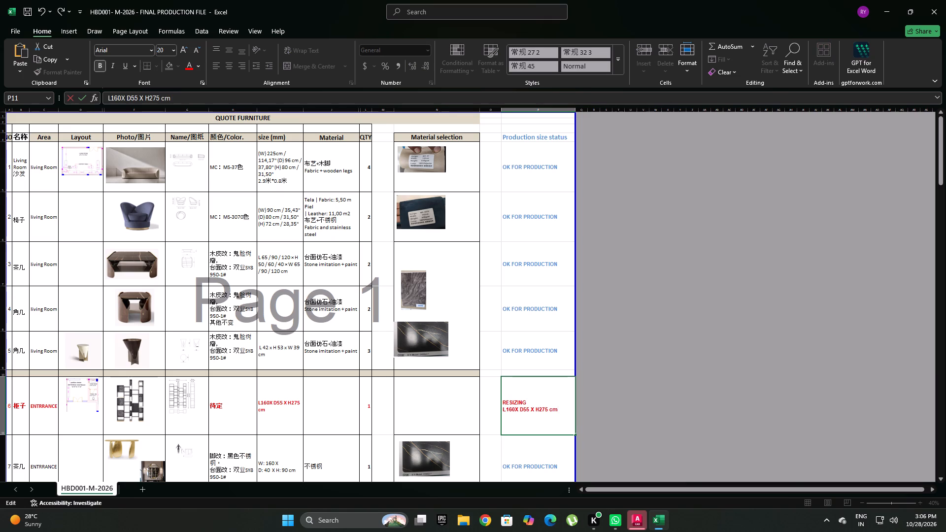
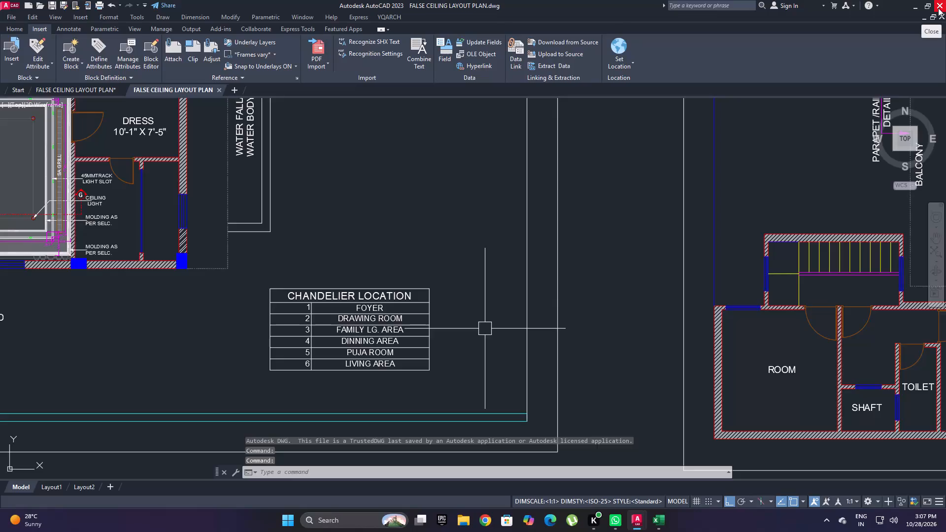
# In AutoCAD, close the active FALSE CEILING LAYOUT PLAN drawing, the copy without unsaved changes.
pyautogui.click(939, 17)
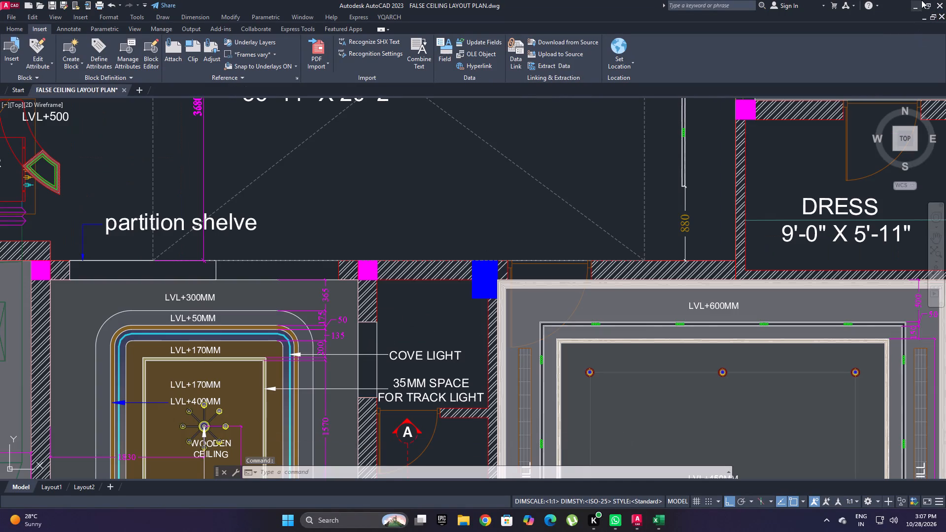
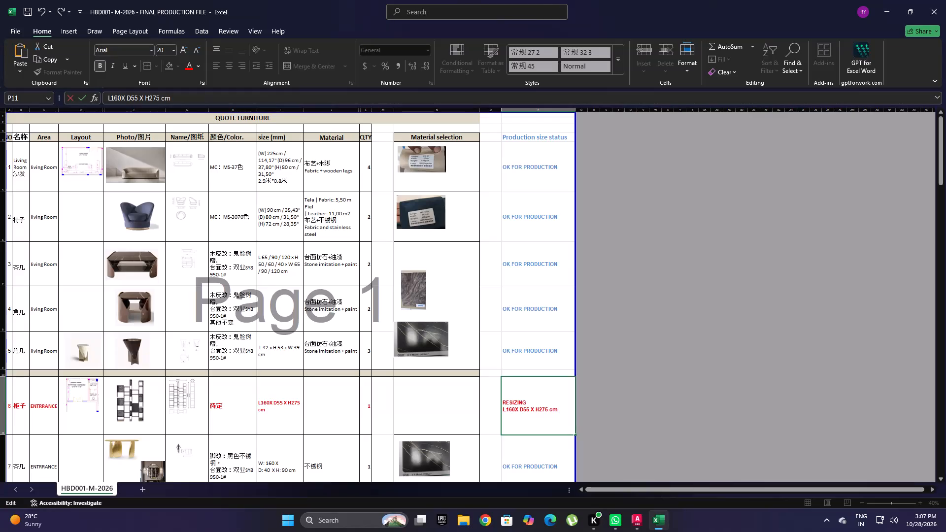
# In Excel, finish the entrance cabinet's production size status entry, keeping RESIZING L160X D55 X H275 cm.
pyautogui.scroll(-3, 332, 285)
pyautogui.scroll(-3, 396, 390)
pyautogui.scroll(10, 397, 379)
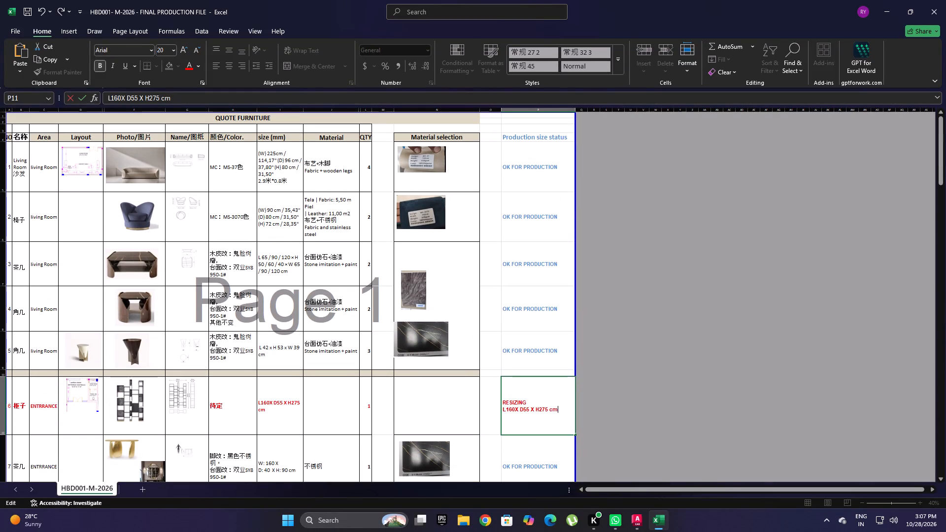
pyautogui.click(264, 404)
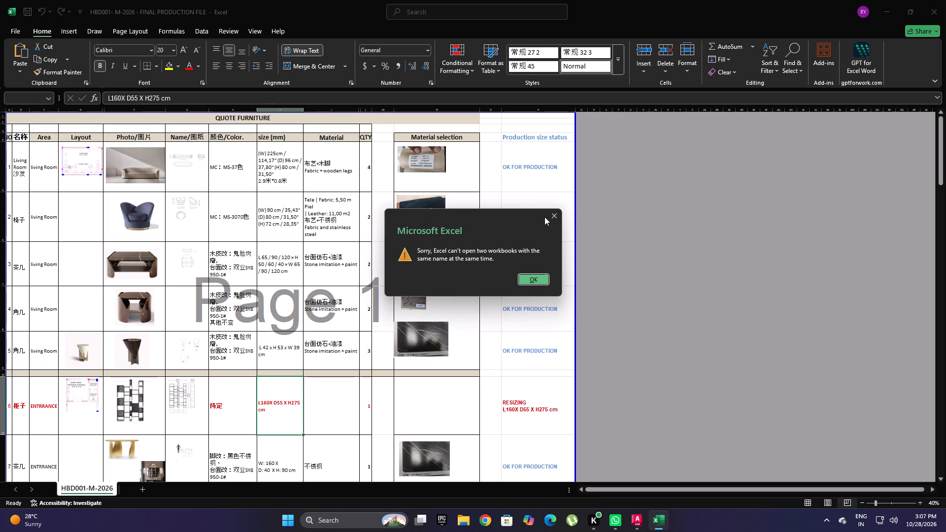
pyautogui.click(557, 214)
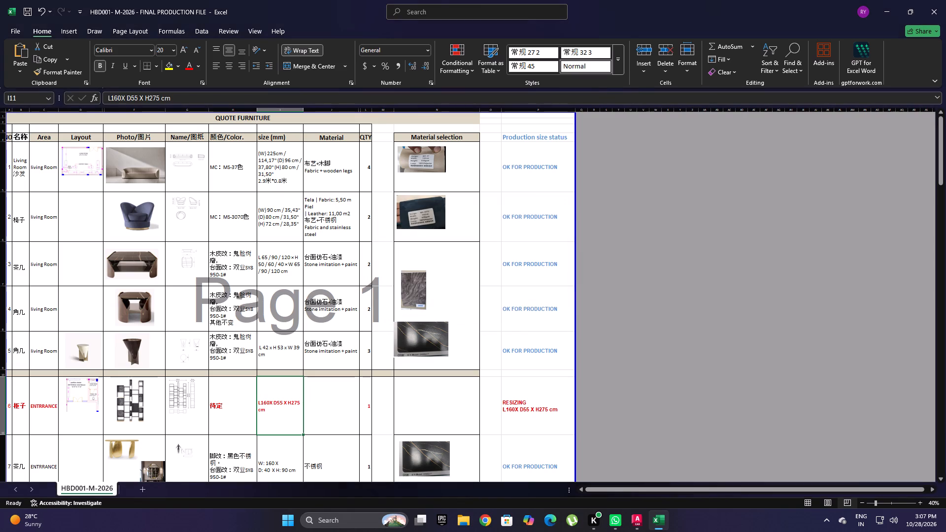
# Close the HBD001- M-2026 - FINAL PRODUCTION FILE workbook.
pyautogui.click(945, 0)
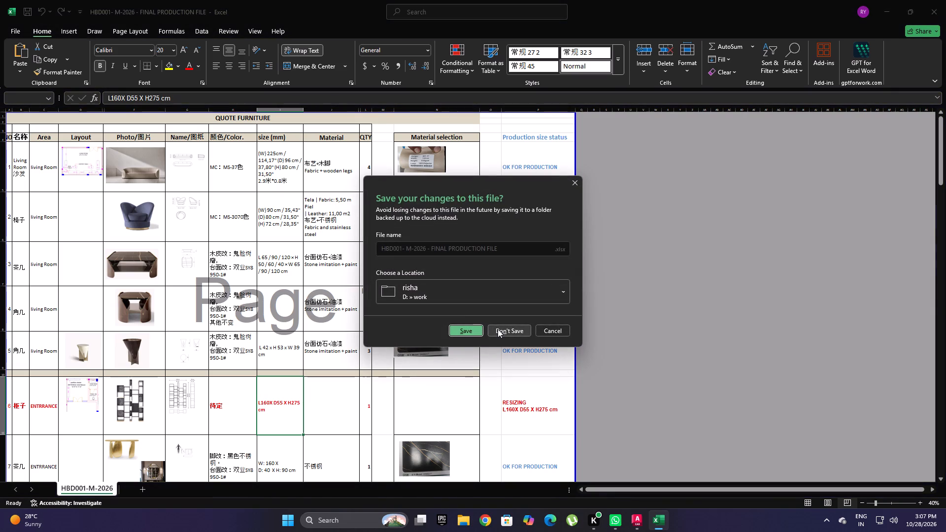
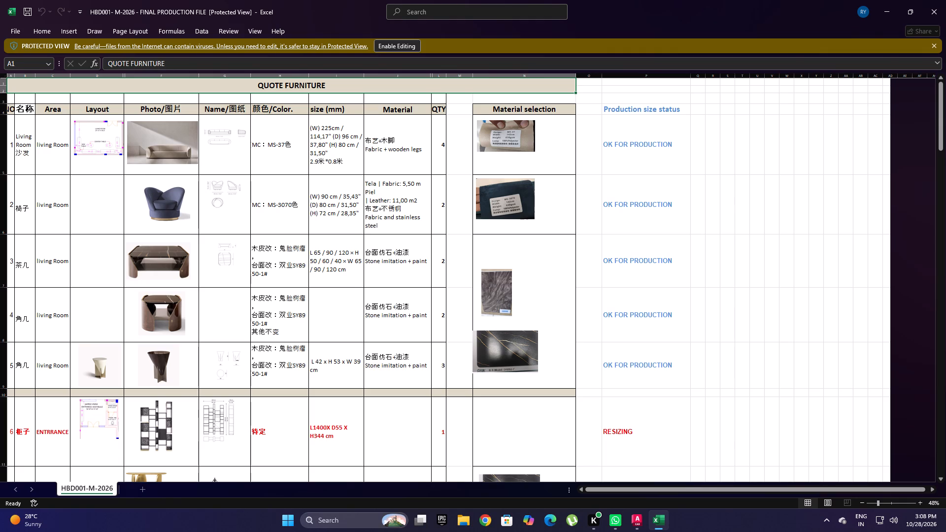
# Enable editing for the HBD001- M-2026 - FINAL PRODUCTION FILE workbook opened in Protected View.
pyautogui.doubleClick(339, 445)
pyautogui.doubleClick(341, 444)
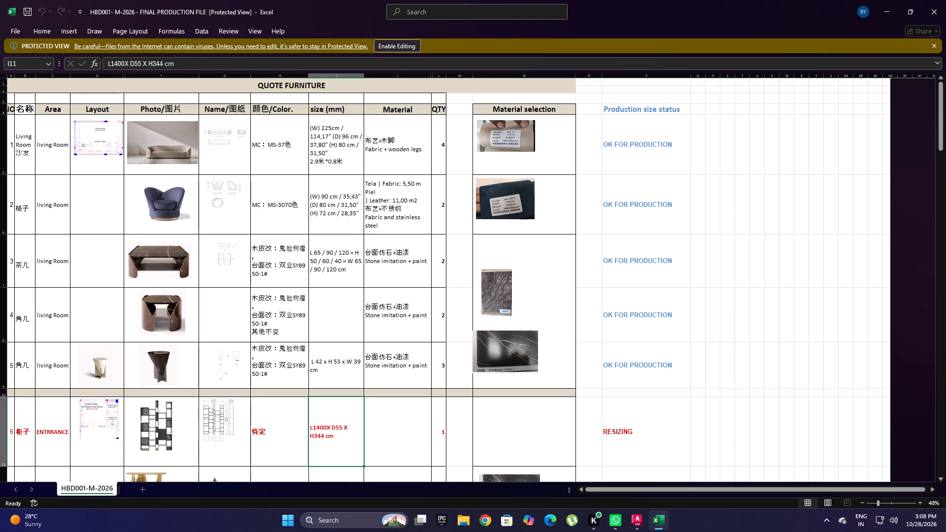
pyautogui.doubleClick(343, 439)
pyautogui.click(413, 42)
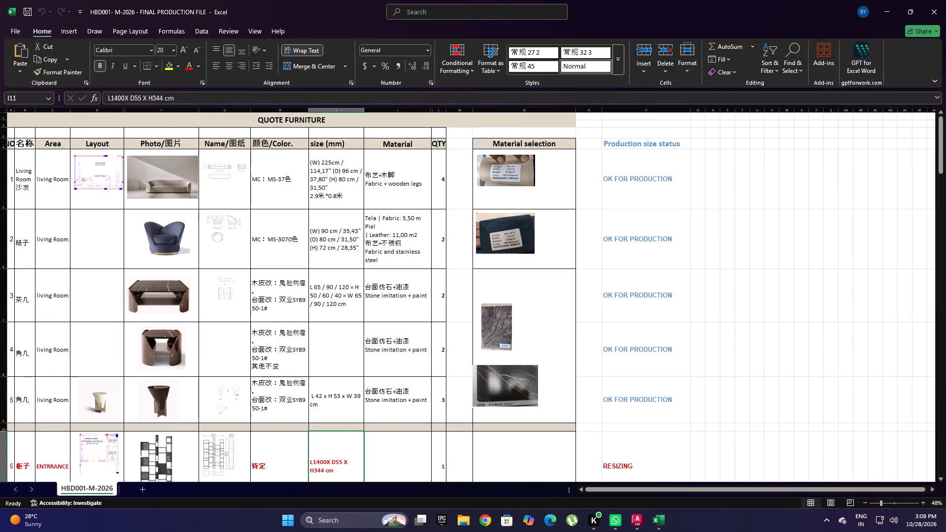
# Copy the entrance cabinet's size text, L1400X D55 X H344 cm, onto a new line below RESIZING in its production size status cell.
pyautogui.doubleClick(342, 465)
pyautogui.moveTo(338, 457); pyautogui.dragTo(287, 418)
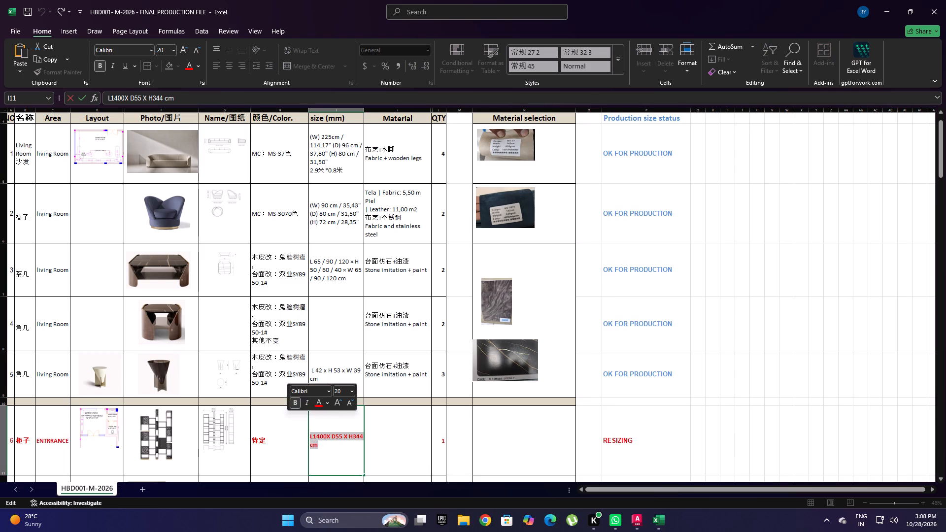
pyautogui.hotkey('ctrl', 'c')
pyautogui.doubleClick(650, 455)
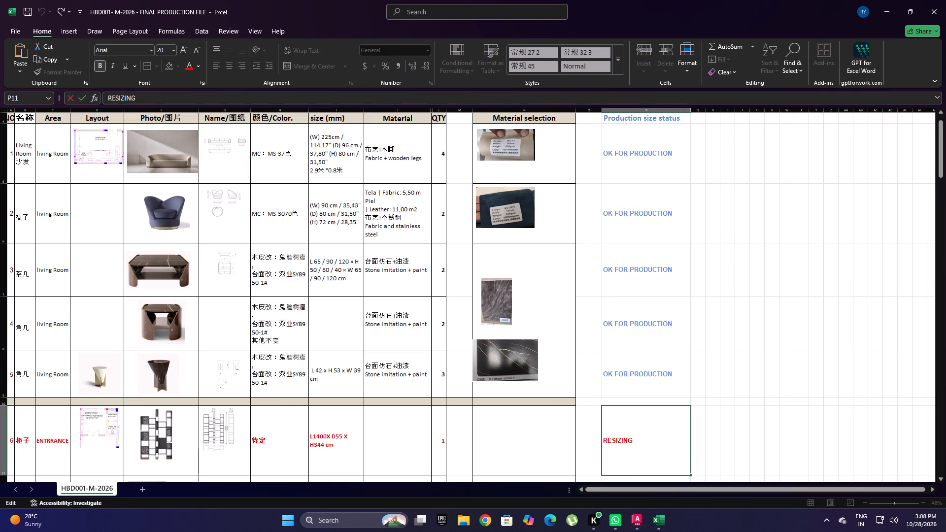
pyautogui.hotkey('shift', 'Return')
pyautogui.doubleClick(649, 454)
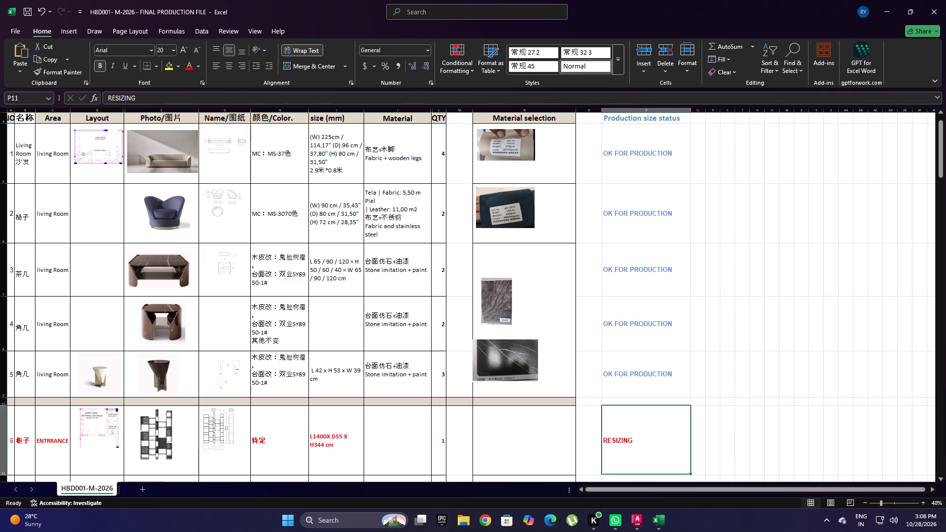
pyautogui.hotkey('alt', 'Return')
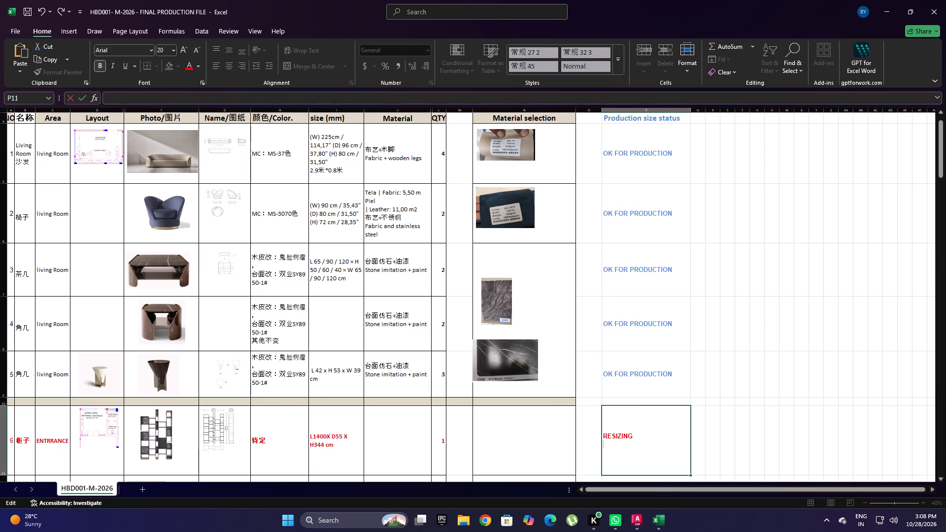
pyautogui.hotkey('ctrl', 'v')
# In the entrance cabinet's status text, change the length to L1600 and remove the last two digits of the height.
pyautogui.click(613, 445)
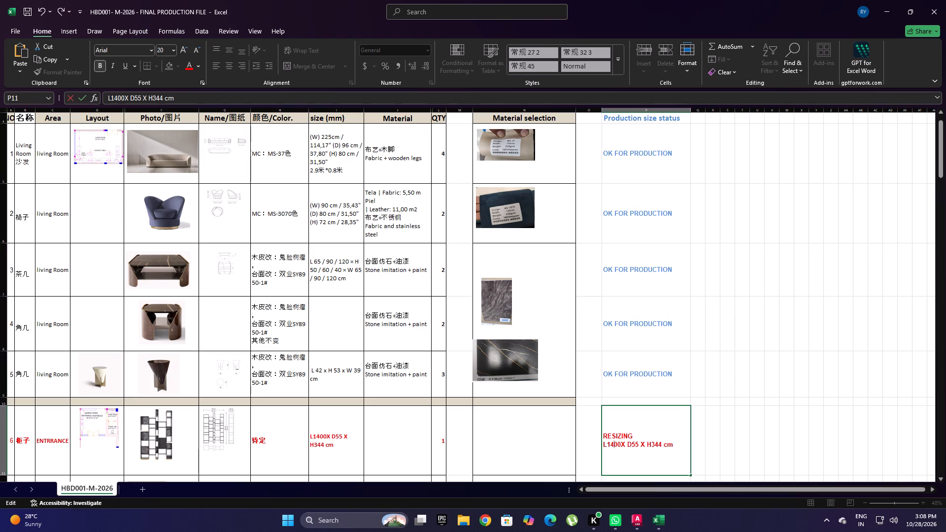
pyautogui.press('BackSpace')
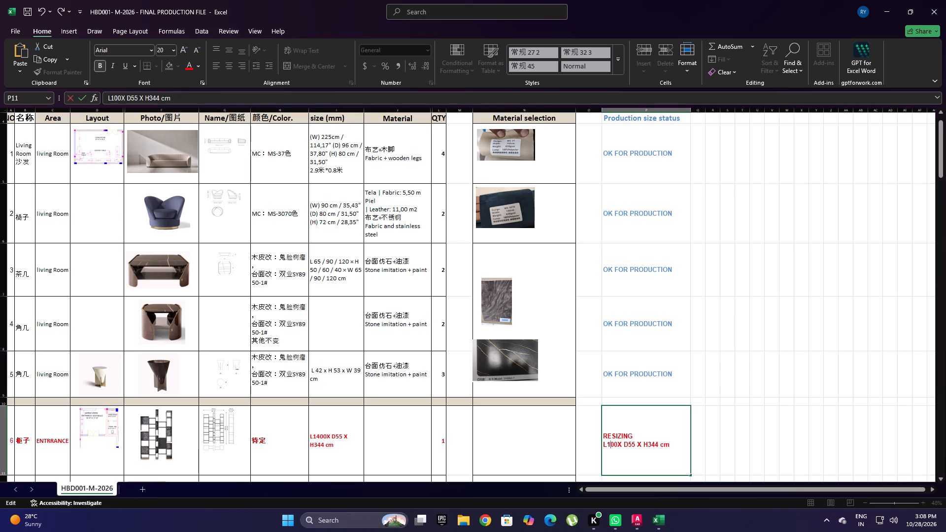
pyautogui.press('6')
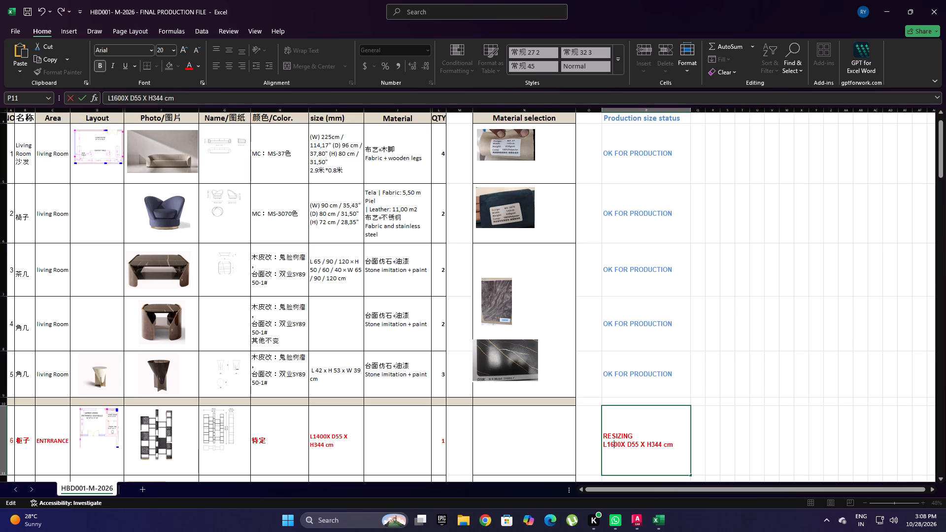
pyautogui.click(657, 445)
pyautogui.press('Right')
pyautogui.press('BackSpace')
pyautogui.press('BackSpace')
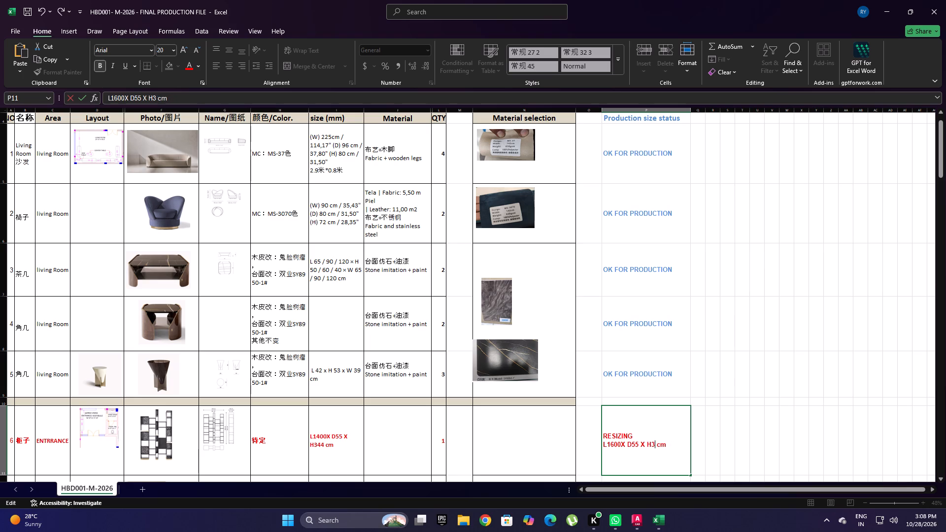
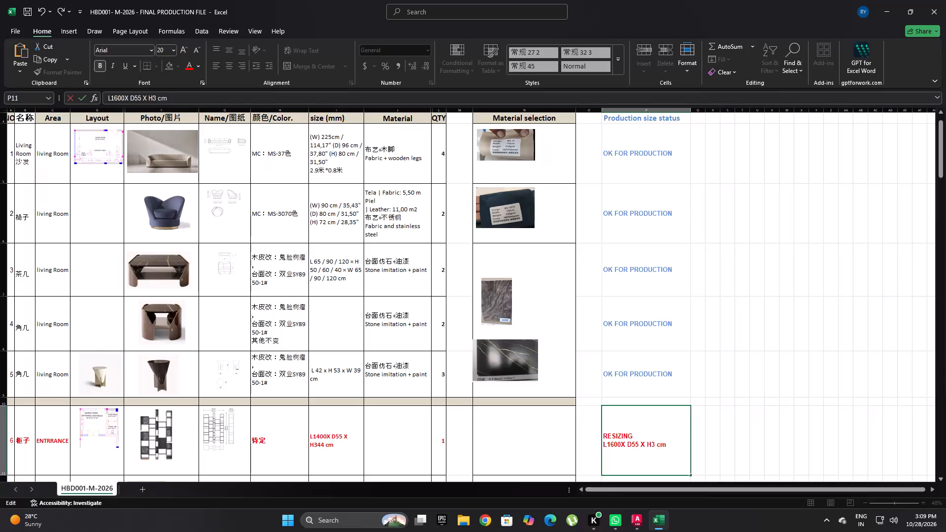
# Set the height to H279 cm in the entrance cabinet's production size status text and save the workbook.
pyautogui.press('BackSpace')
pyautogui.press('2')
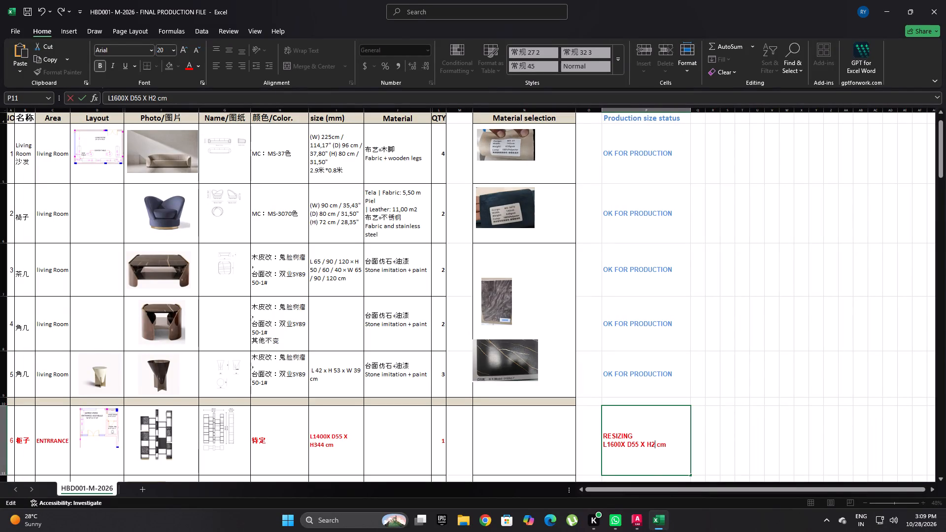
pyautogui.write('79')
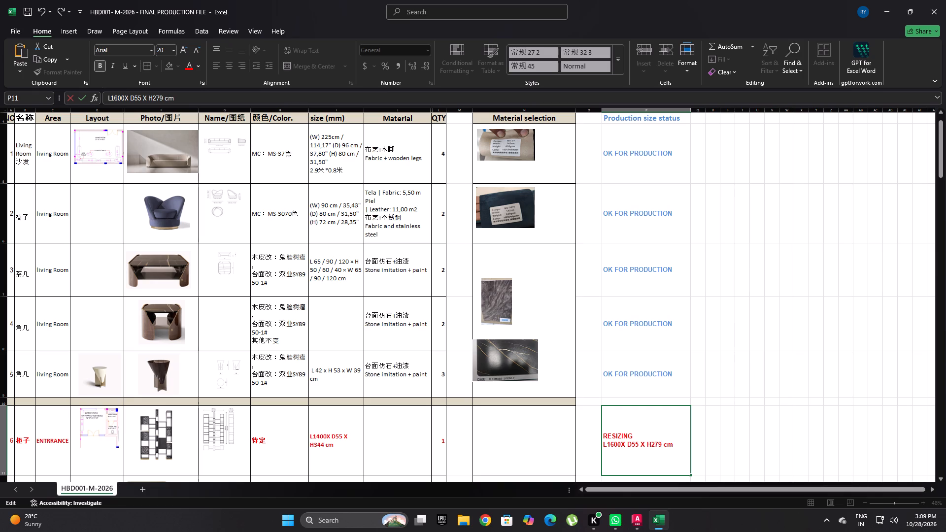
pyautogui.click(690, 342)
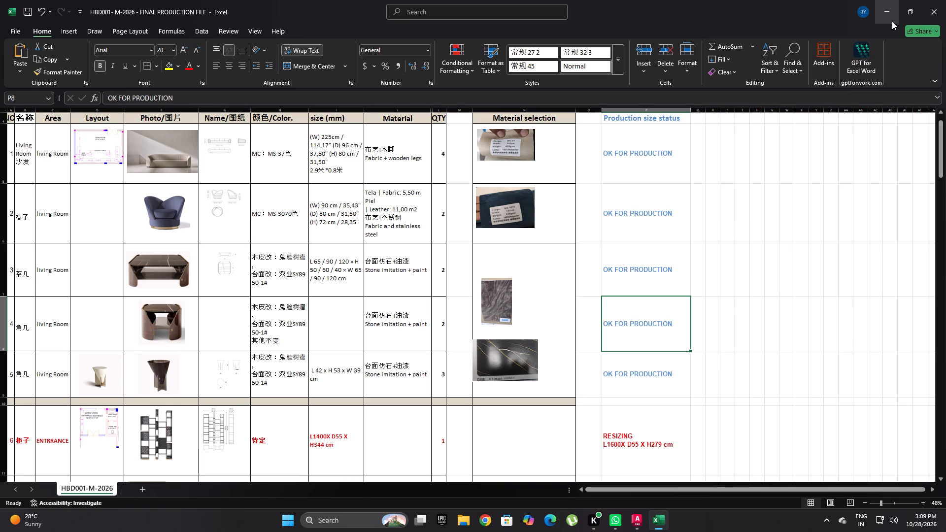
pyautogui.hotkey('ctrl', 's')
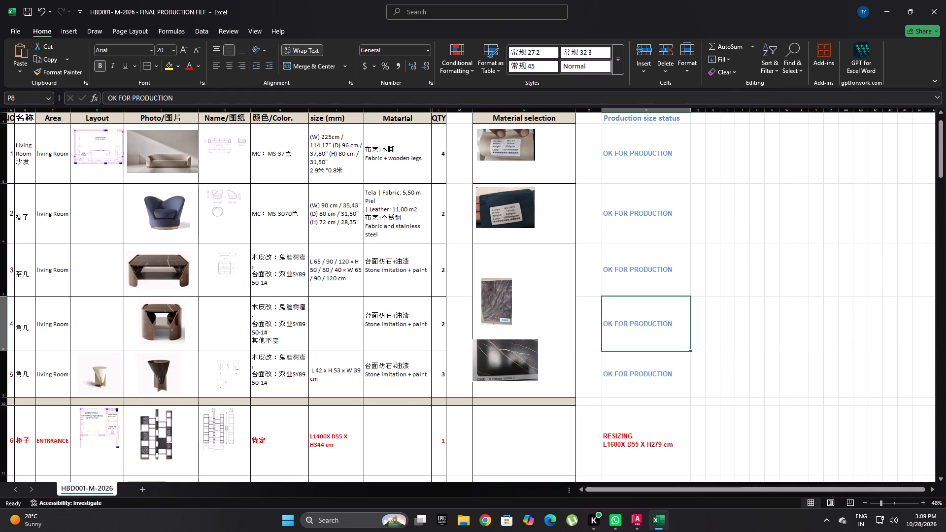
# Review the production size status column through the remaining furniture rows for items marked for resizing or still lacking a status.
pyautogui.moveTo(944, 168); pyautogui.dragTo(941, 190)
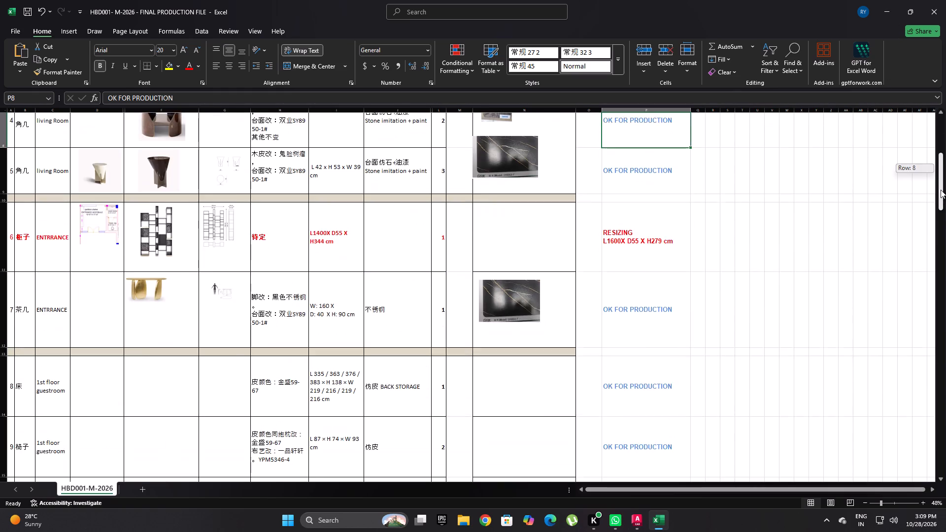
pyautogui.moveTo(941, 190); pyautogui.dragTo(940, 184)
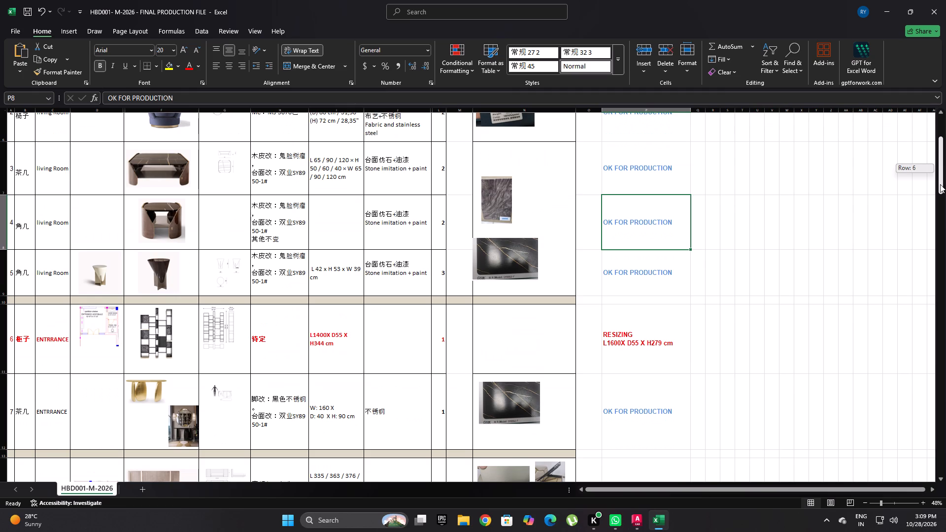
pyautogui.moveTo(940, 184); pyautogui.dragTo(942, 187)
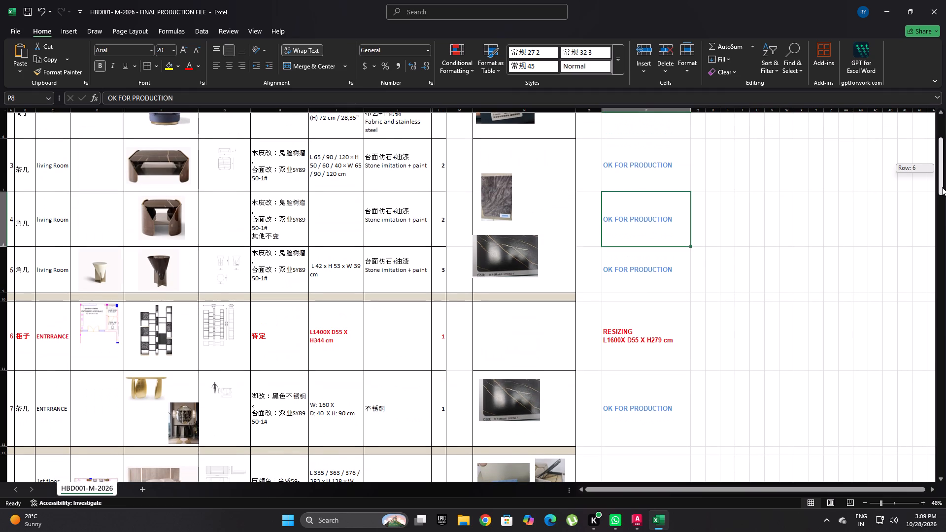
pyautogui.moveTo(942, 187); pyautogui.dragTo(945, 202)
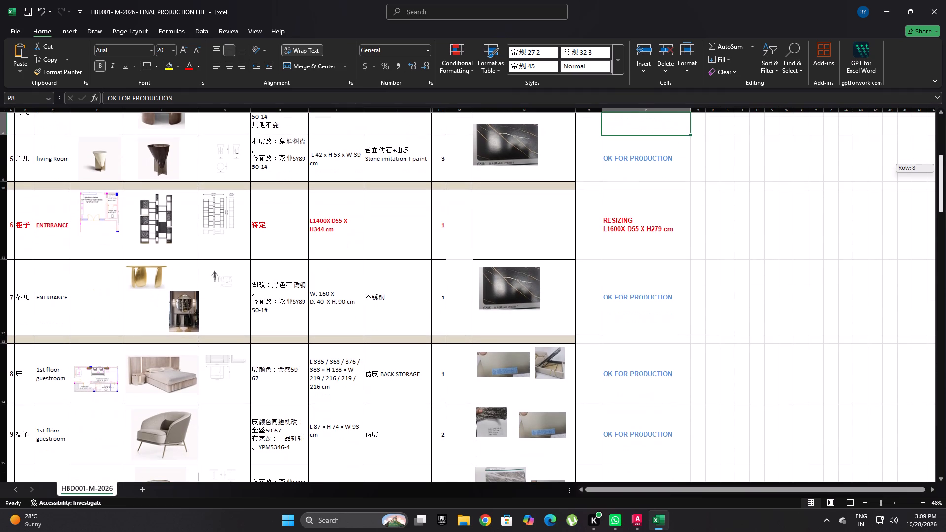
pyautogui.moveTo(945, 202); pyautogui.dragTo(945, 246)
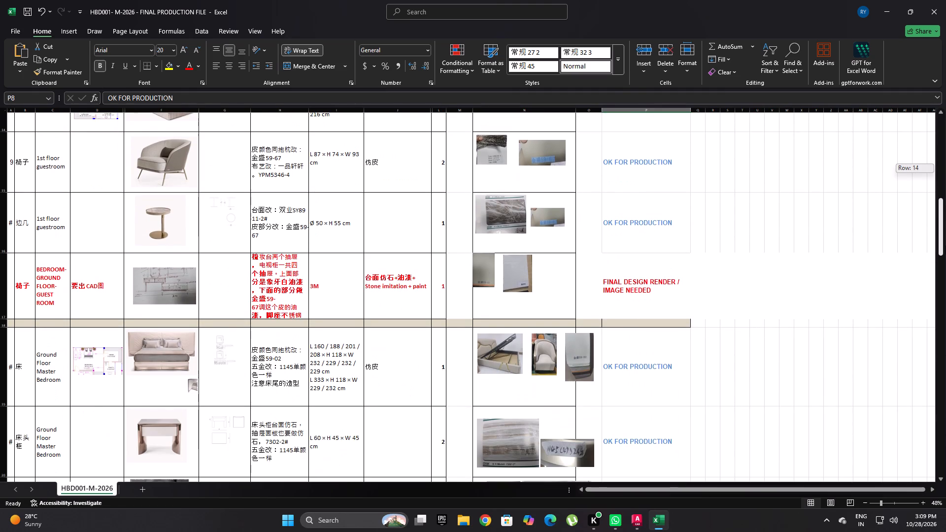
pyautogui.moveTo(945, 246); pyautogui.dragTo(945, 278)
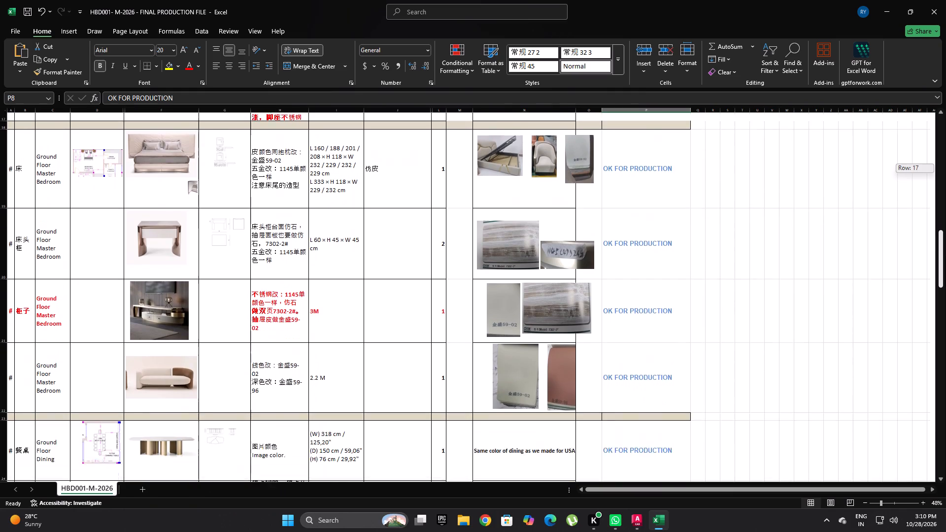
pyautogui.moveTo(945, 278); pyautogui.dragTo(945, 325)
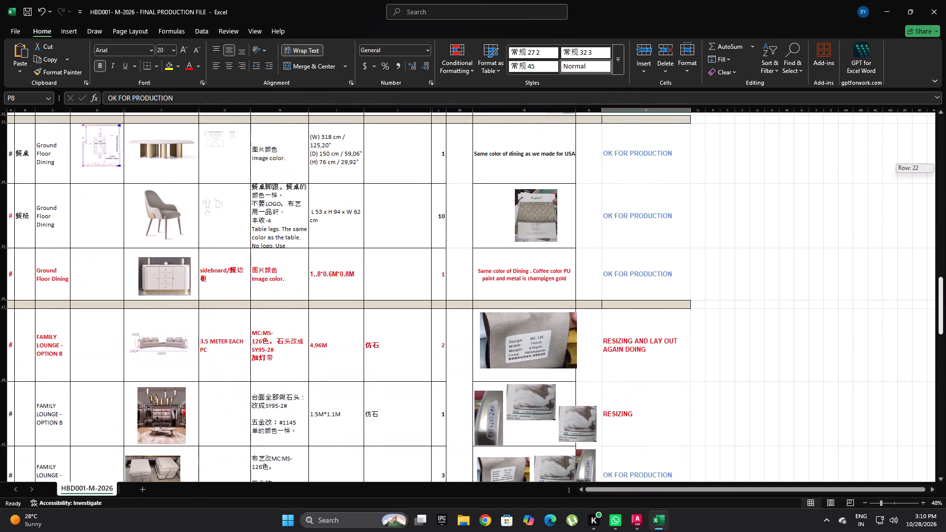
pyautogui.moveTo(945, 325); pyautogui.dragTo(942, 327)
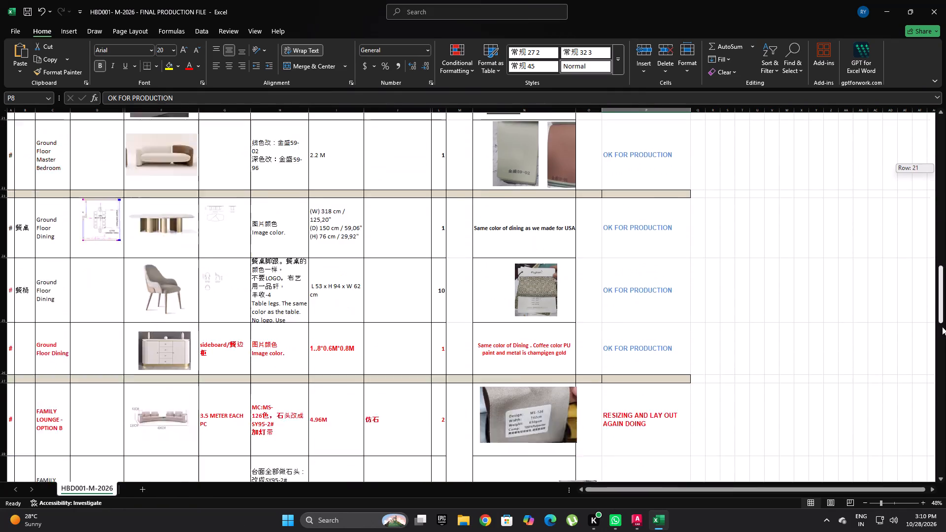
pyautogui.moveTo(942, 327); pyautogui.dragTo(942, 330)
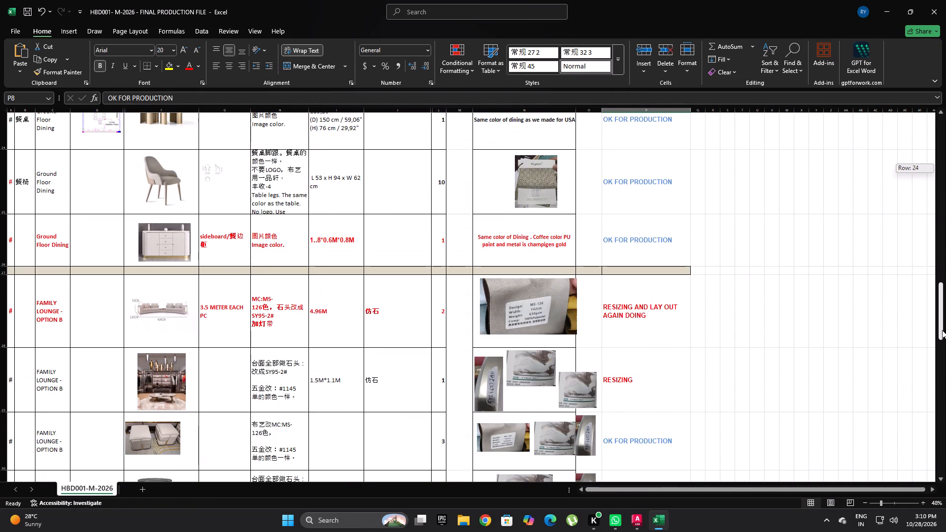
pyautogui.moveTo(942, 330); pyautogui.dragTo(942, 341)
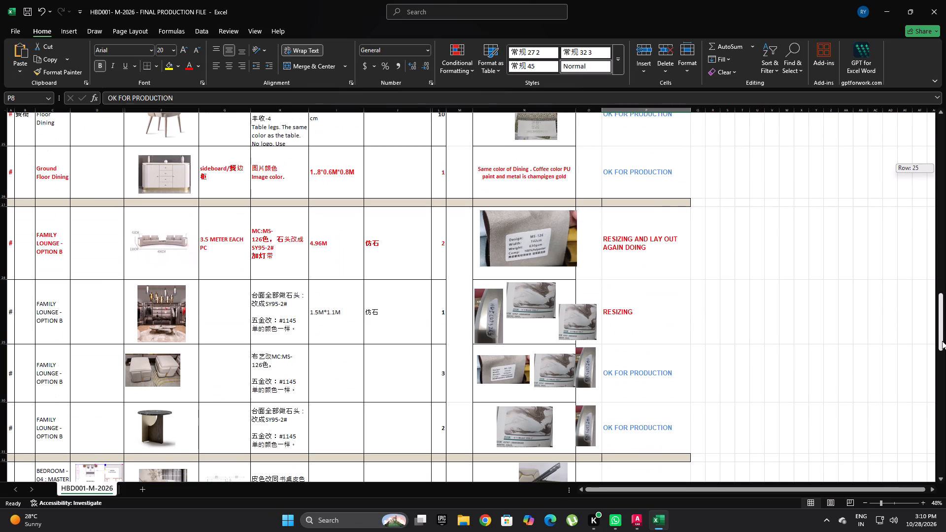
pyautogui.moveTo(942, 341); pyautogui.dragTo(945, 354)
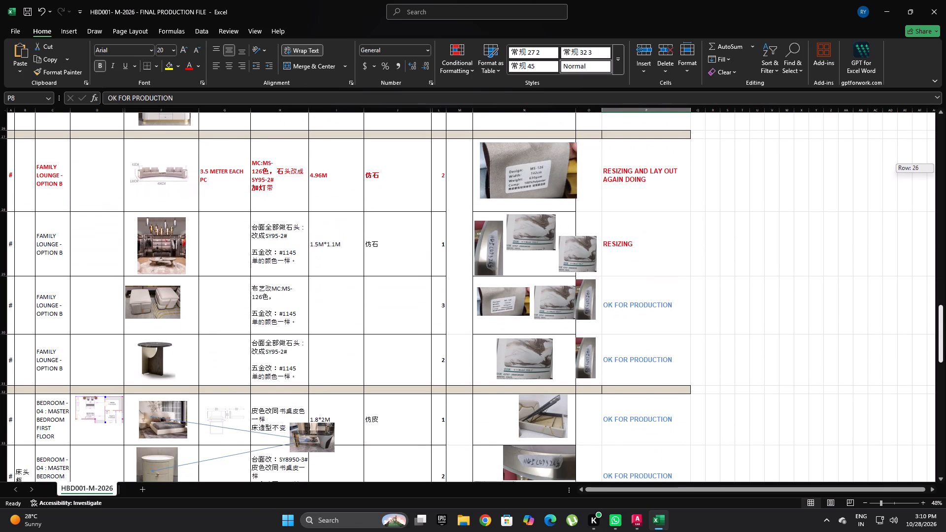
pyautogui.moveTo(945, 354); pyautogui.dragTo(945, 391)
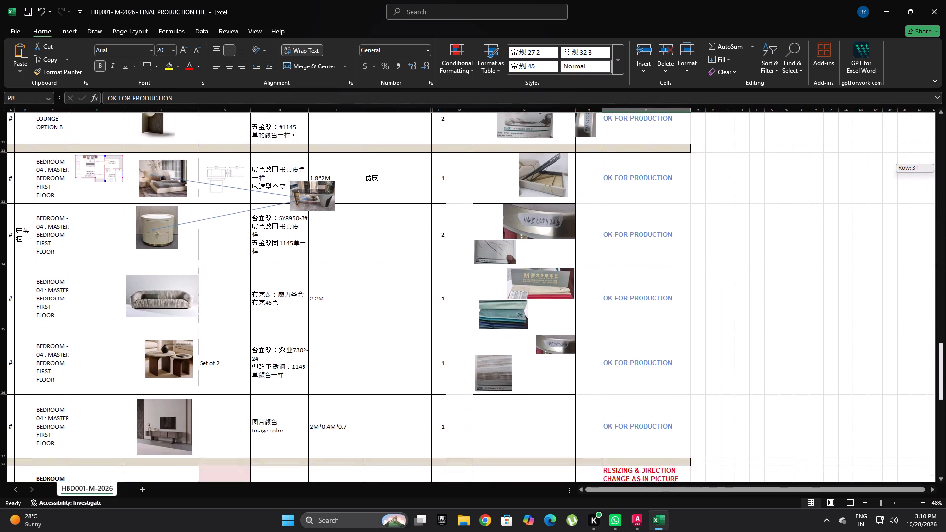
pyautogui.moveTo(945, 391); pyautogui.dragTo(945, 410)
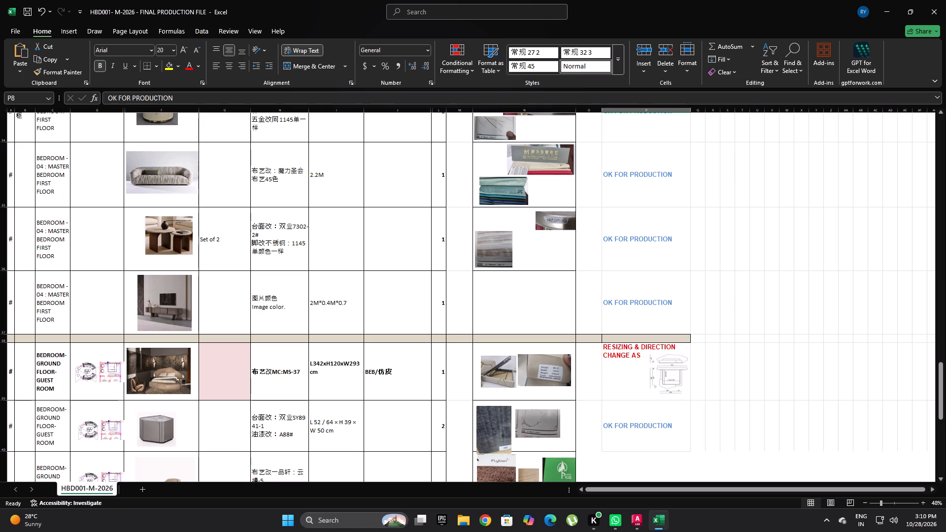
pyautogui.scroll(-1, 597, 374)
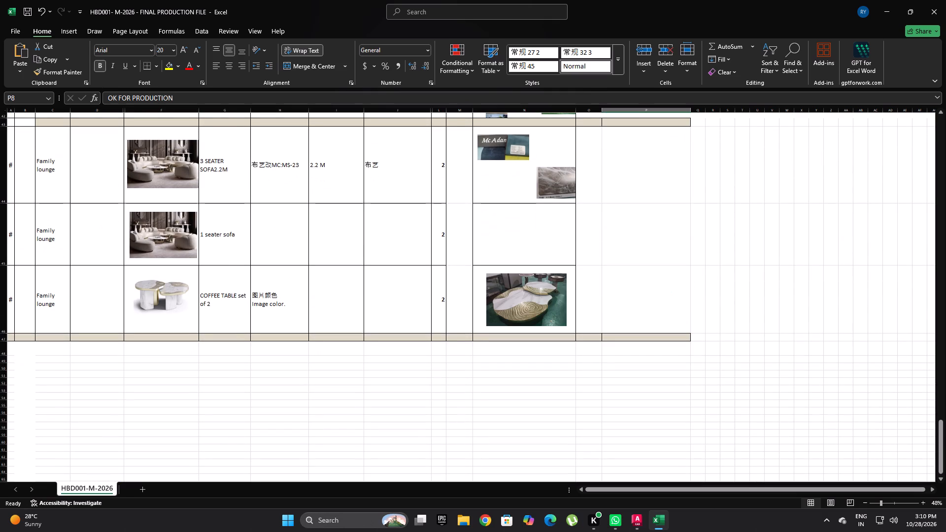
pyautogui.scroll(3, 586, 375)
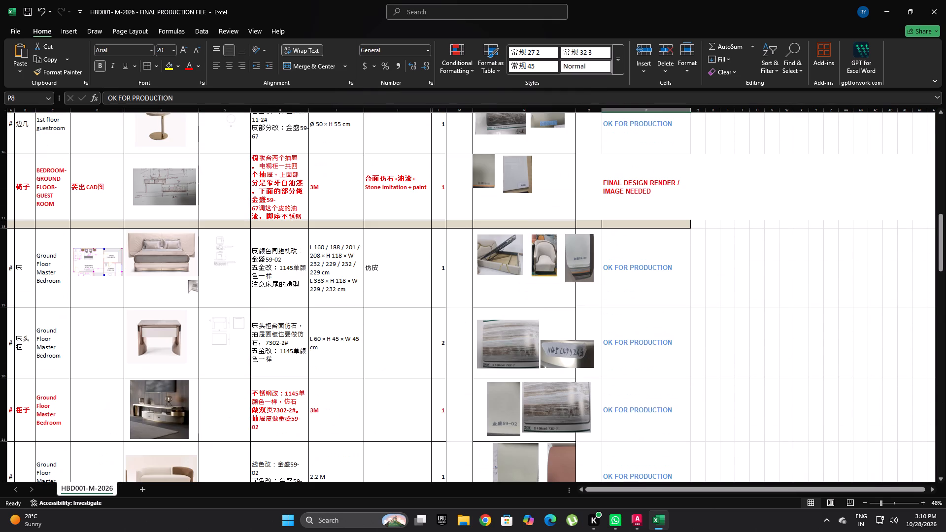
pyautogui.scroll(-2, 585, 376)
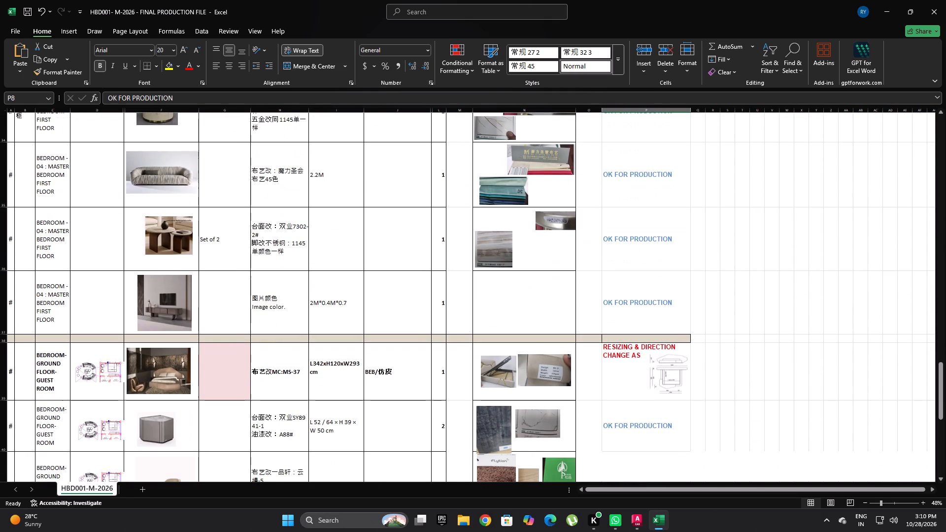